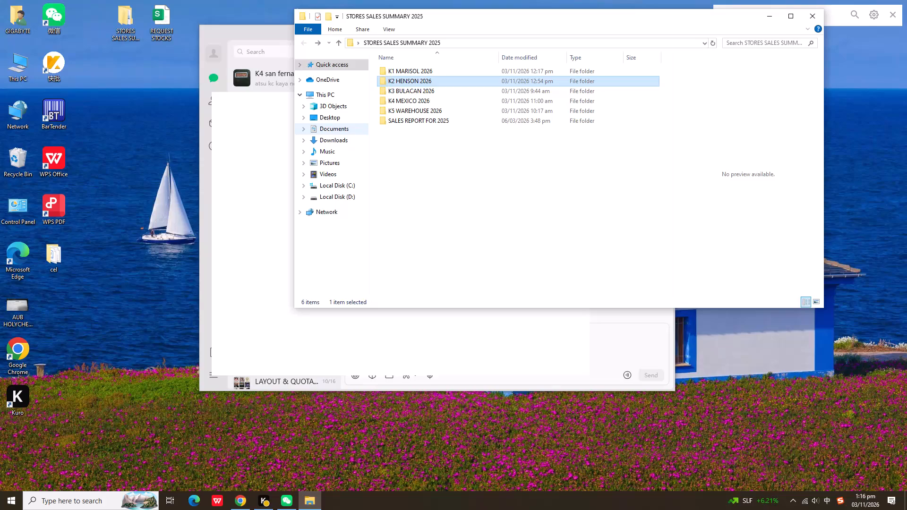
Open the November 2026 sales summary report from the K2 HENSON 2026 folder.
double_click(407, 80)
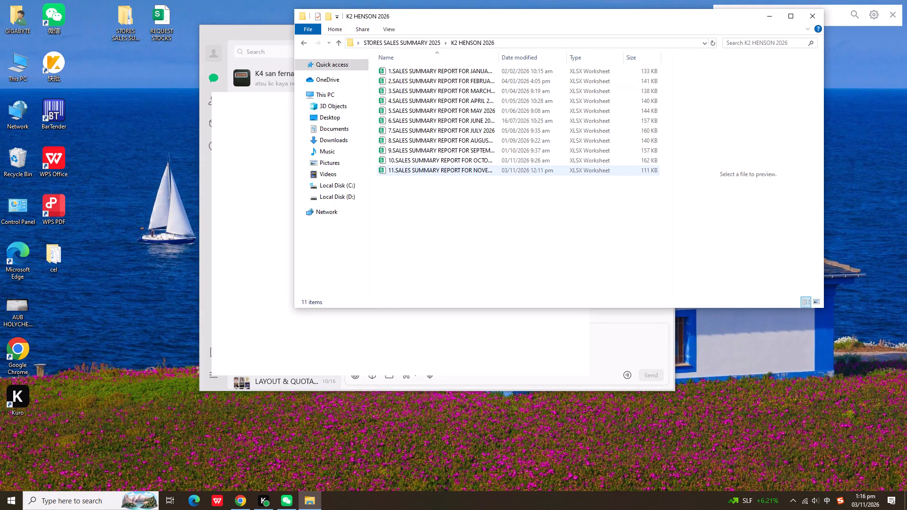
double_click(425, 170)
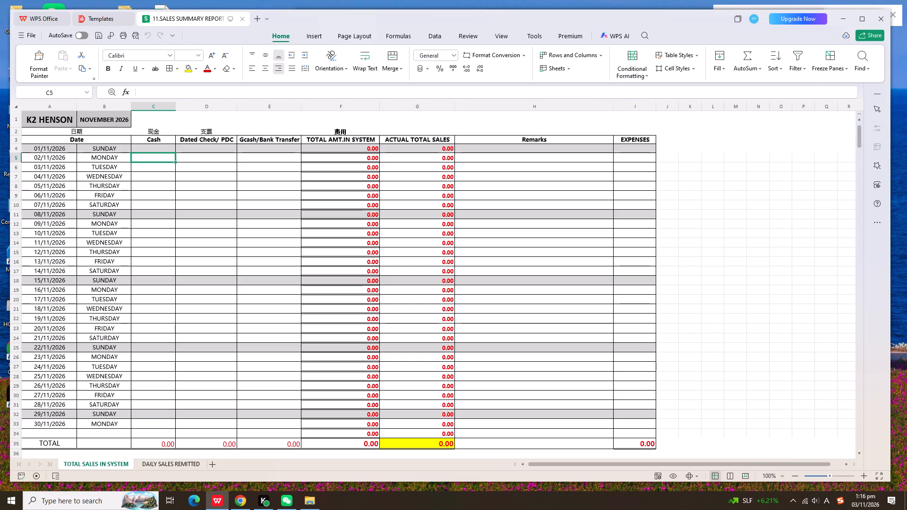
Shade the 02/11/2026 Monday row from Date through EXPENSES with the same light gray fill as the Sunday rows.
left_click_drag(57, 157, 620, 157)
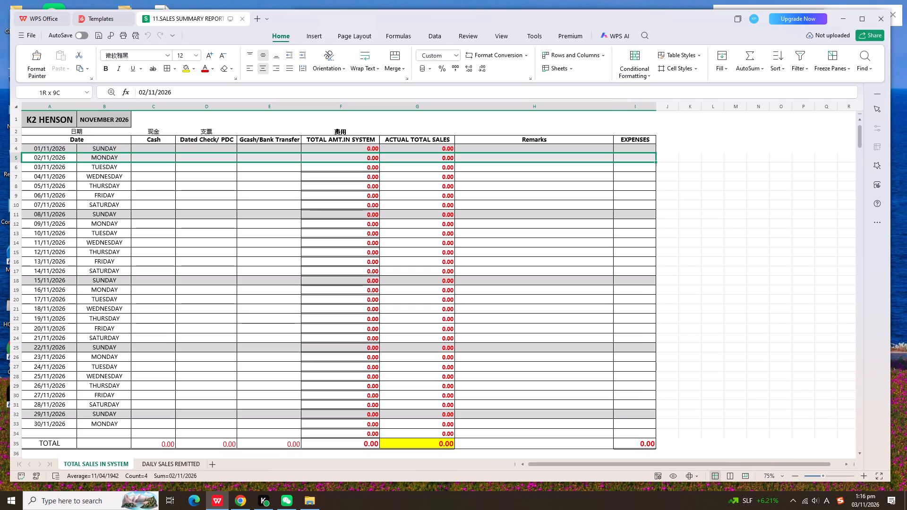
left_click_drag(620, 157, 623, 158)
left_click(195, 68)
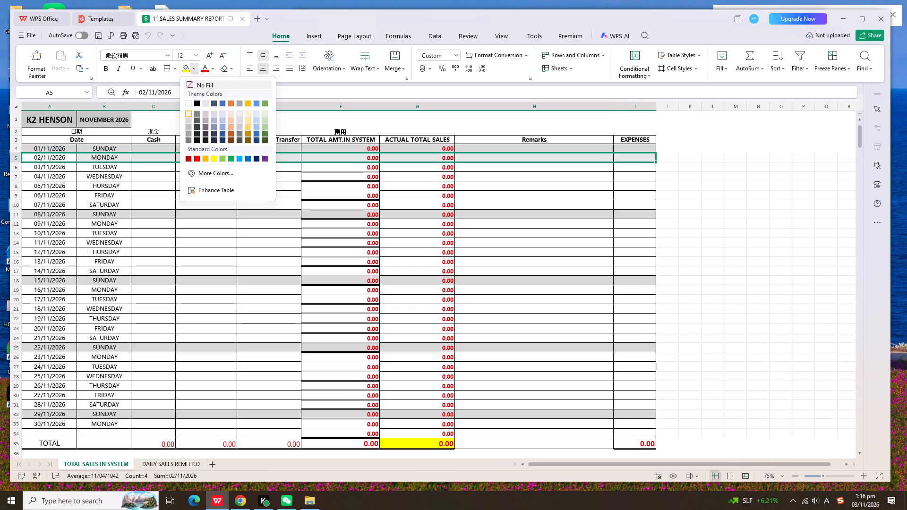
left_click(189, 117)
Enter the remark SPECIAL NON WORKING HOLIDAY for 02/11/2026.
left_click(522, 160)
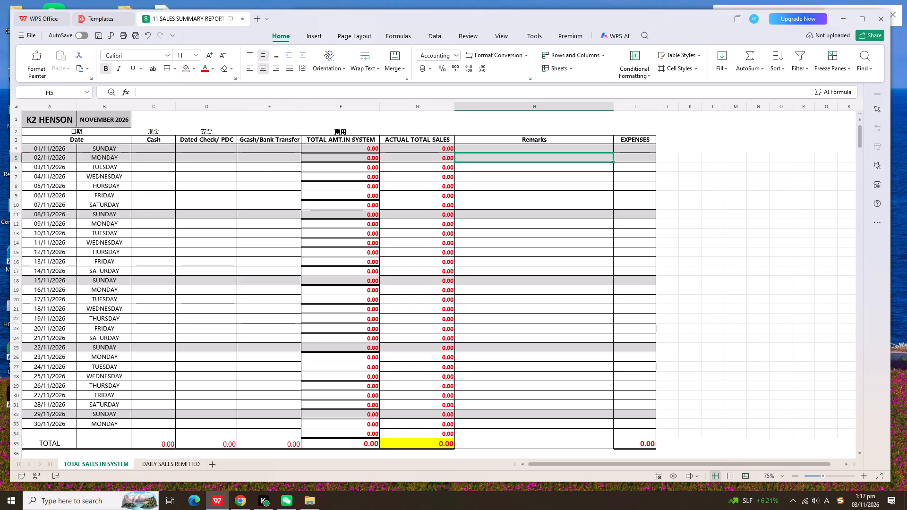
key("s")
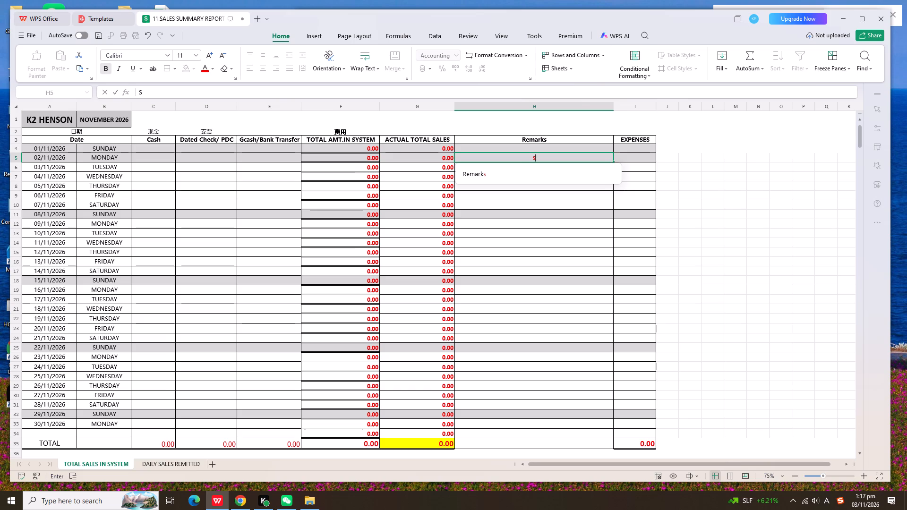
key("BackSpace")
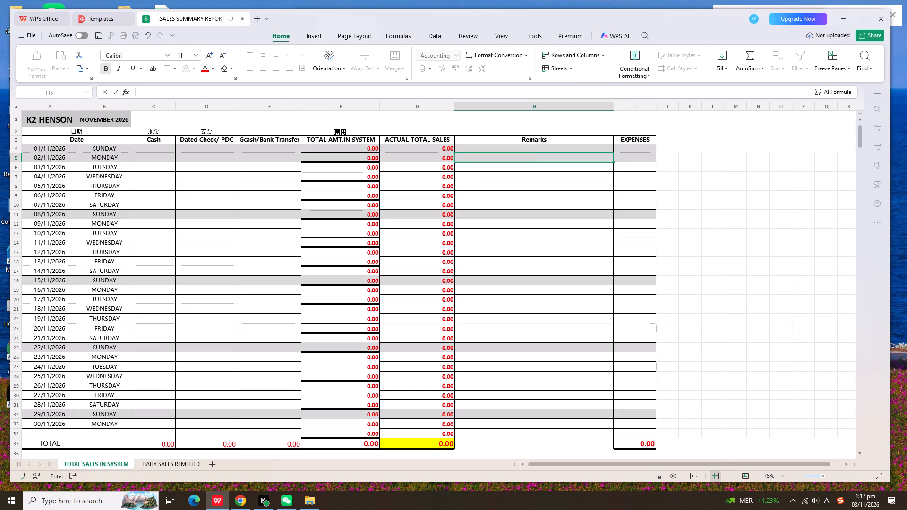
type("SPECIAL NON WORI")
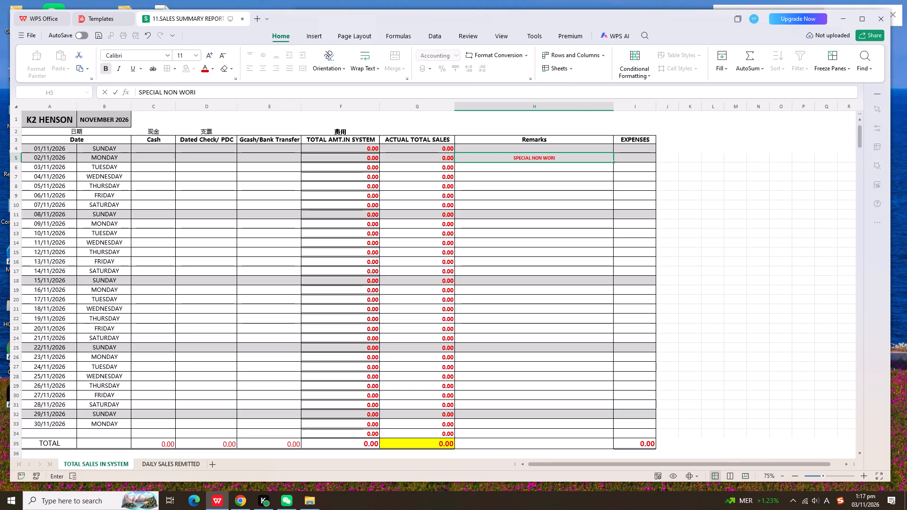
key("BackSpace")
type("KING HOLIDAY")
key("Return")
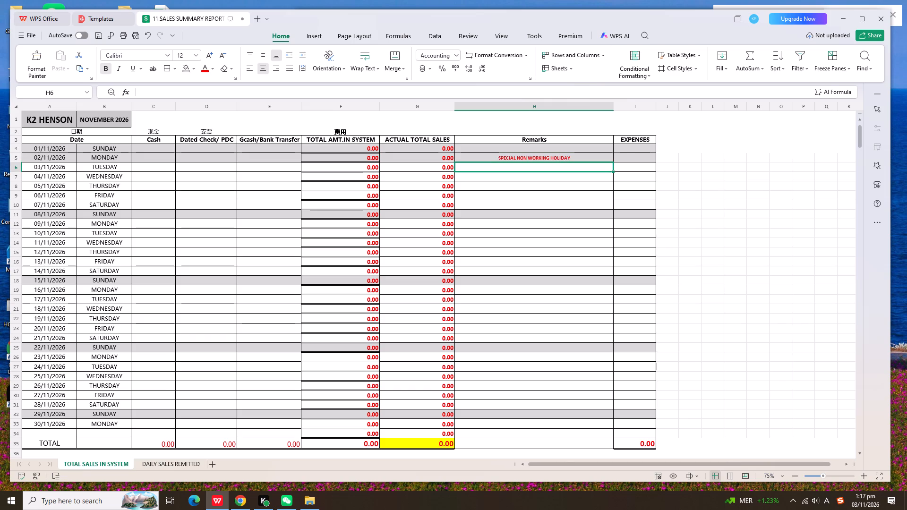
Change the holiday remark's font colour to Automatic black.
left_click(522, 160)
left_click(213, 70)
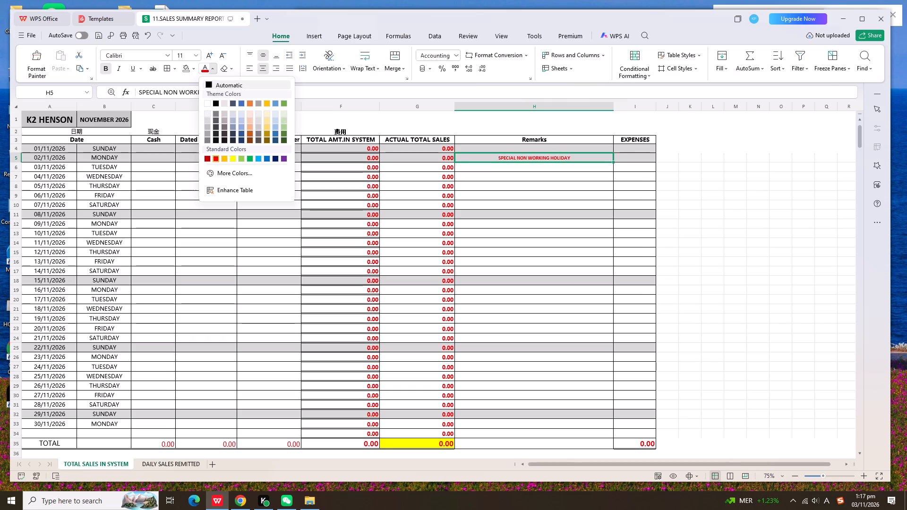
left_click(209, 84)
left_click(547, 174)
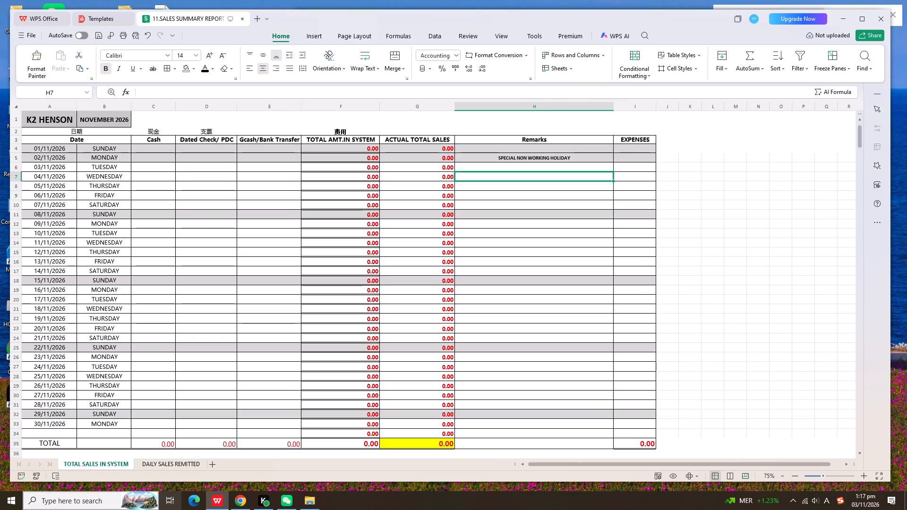
Check the DAILY SALES REMITTED sheet and return to TOTAL SALES IN SYSTEM.
left_click(192, 467)
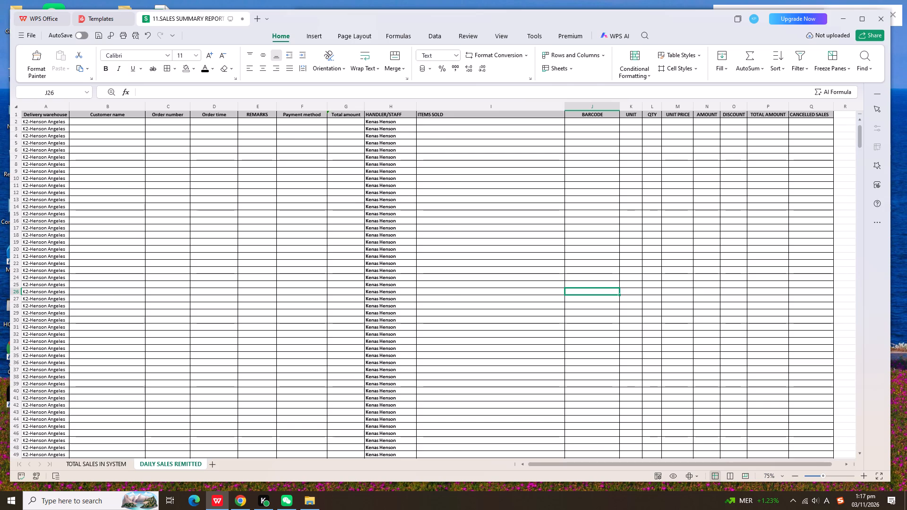
left_click(117, 463)
left_click(186, 467)
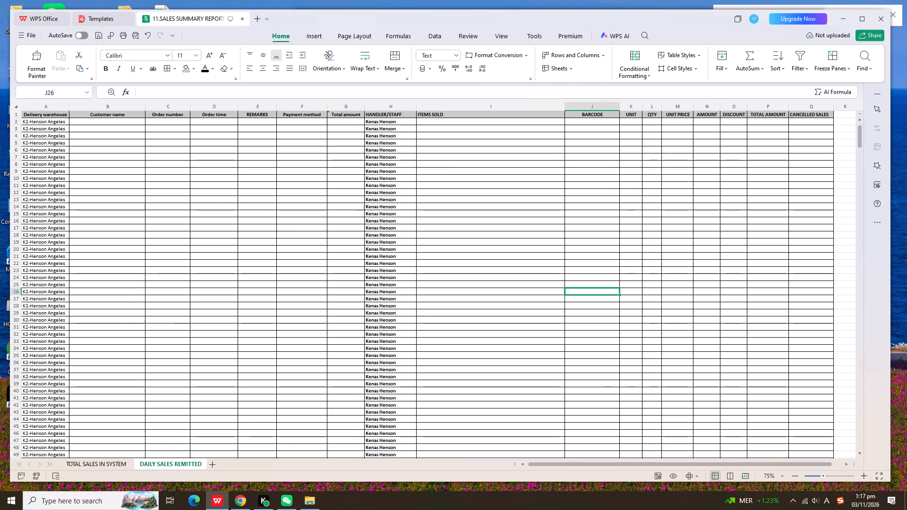
scroll(380, 277, "up", 9)
left_click(102, 464)
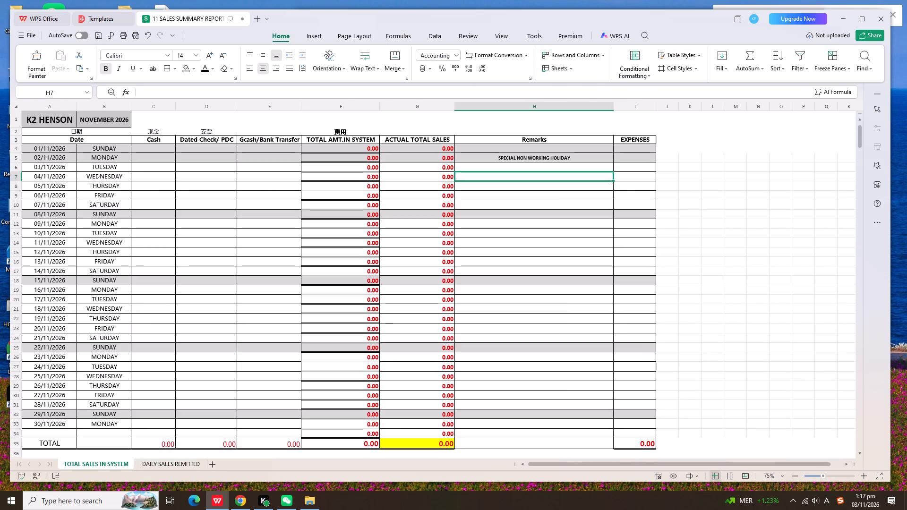
Save the K2 HENSON November report and close it.
key("ctrl+s")
left_click(883, 20)
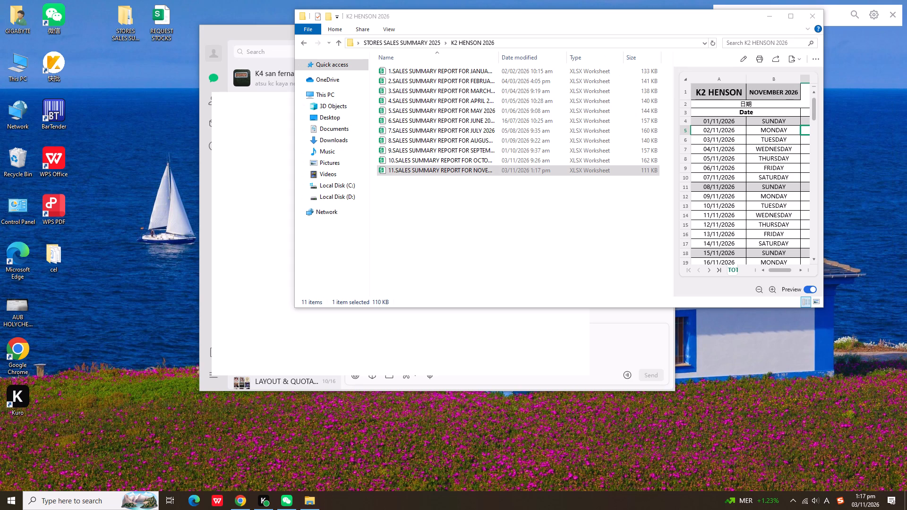
Duplicate the October 2026 sales summary report inside the K3 BULACAN 2026 folder.
left_click(305, 42)
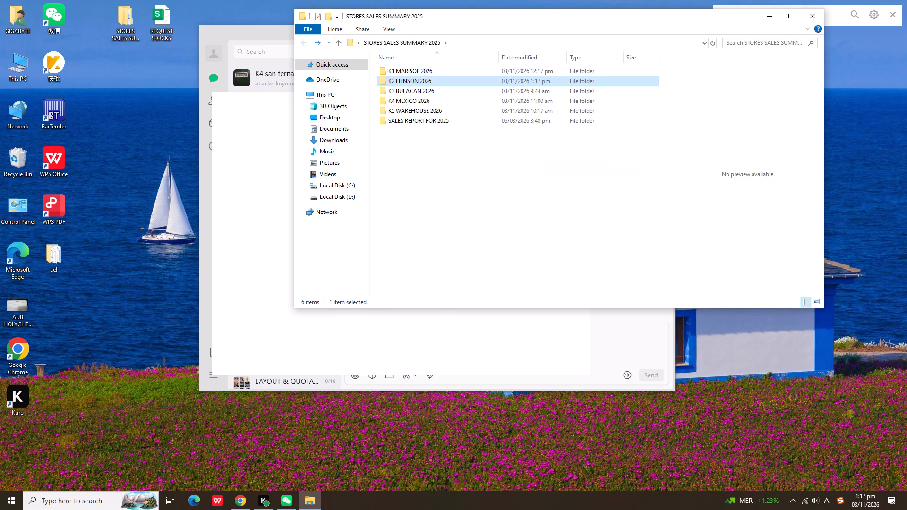
double_click(426, 94)
left_click(456, 159)
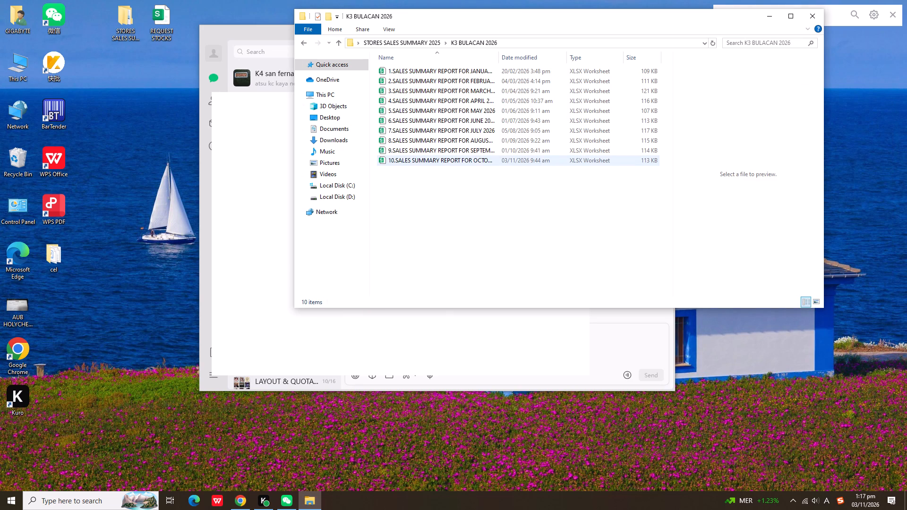
right_click(456, 159)
left_click(505, 434)
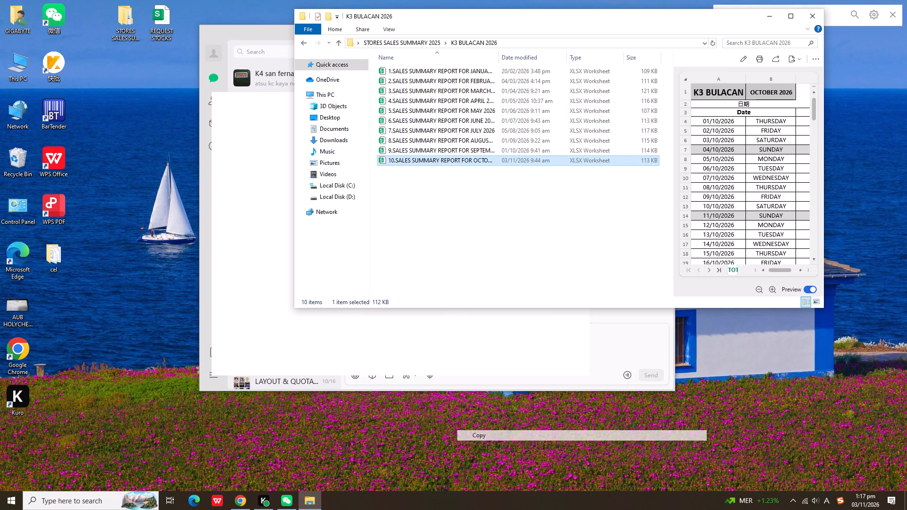
right_click(438, 181)
left_click(480, 246)
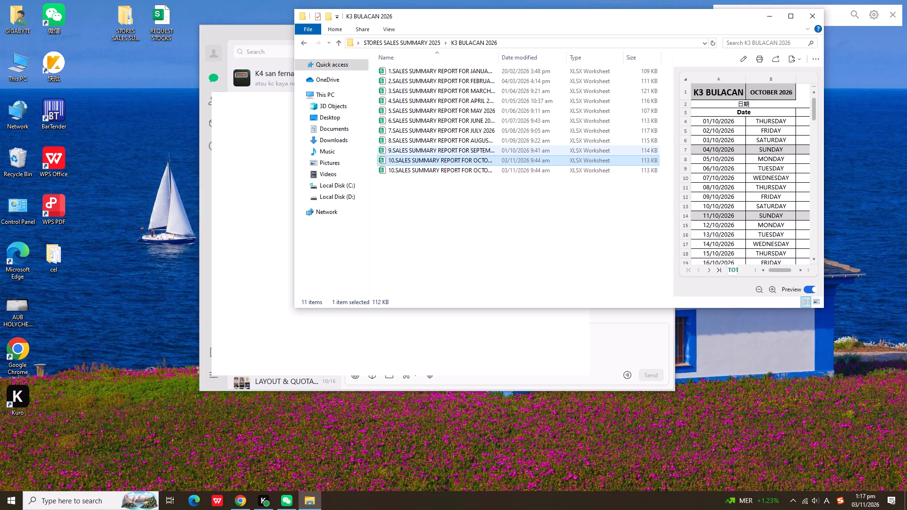
Rename the duplicated October report as 11.SALES SUMMARY REPORT FOR NOVEMBER 2026.
right_click(462, 160)
left_click(511, 473)
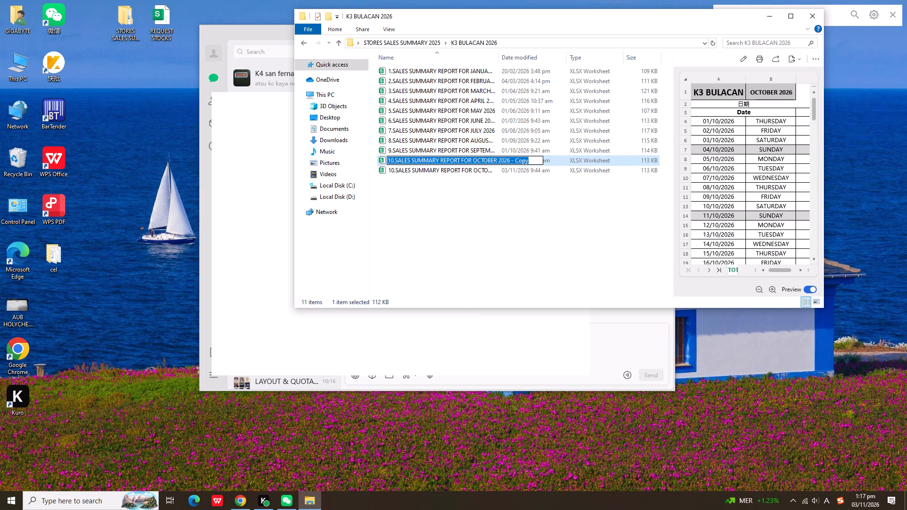
left_click(531, 161)
key("BackSpace")
key("BackSpace")
key("BackSpace")
key("BackSpace")
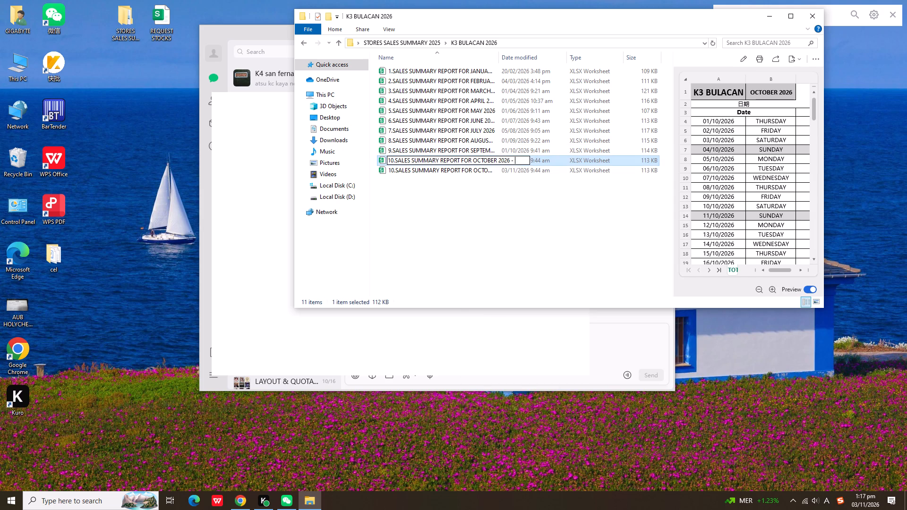
key("BackSpace")
key("BackSpace")
key("Left")
key("Left")
key("Left")
key("Left")
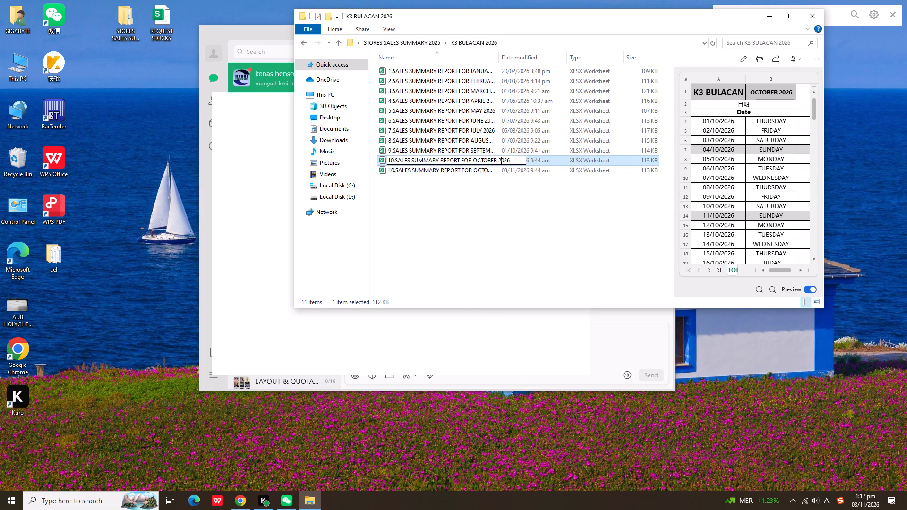
key("Left")
key("Left")
key("BackSpace")
key("BackSpace")
key("BackSpace")
key("BackSpace")
key("BackSpace")
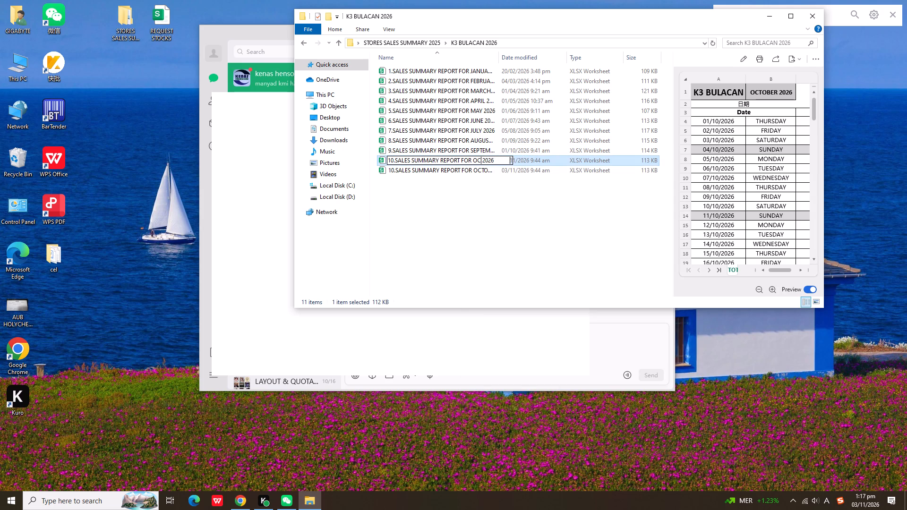
key("BackSpace")
key("BackSpace")
type("NOVEMBER")
key("Left")
key("Left")
key("Left")
key("Left")
key("Left")
key("Left")
key("Left")
key("Left")
key("Left")
key("Left")
key("Left")
key("Left")
key("Left")
key("Left")
key("Left")
key("Left")
key("Left")
key("Left")
key("Left")
key("Left")
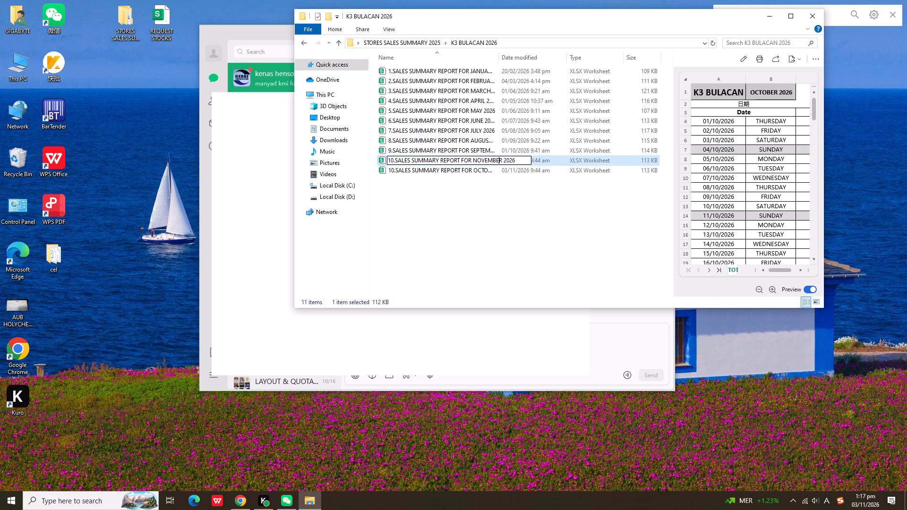
key("Left")
key("BackSpace")
key("1")
key("Return")
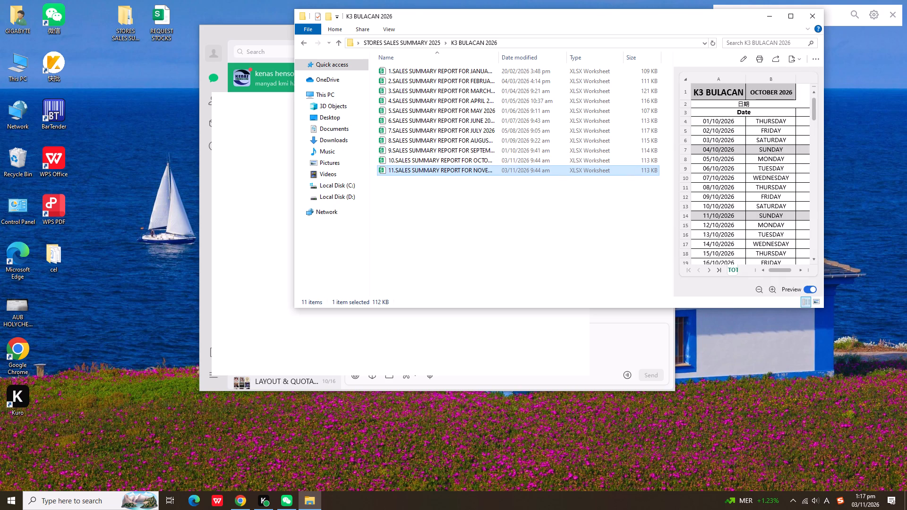
Open the K3 BULACAN November 2026 sales summary report.
double_click(468, 169)
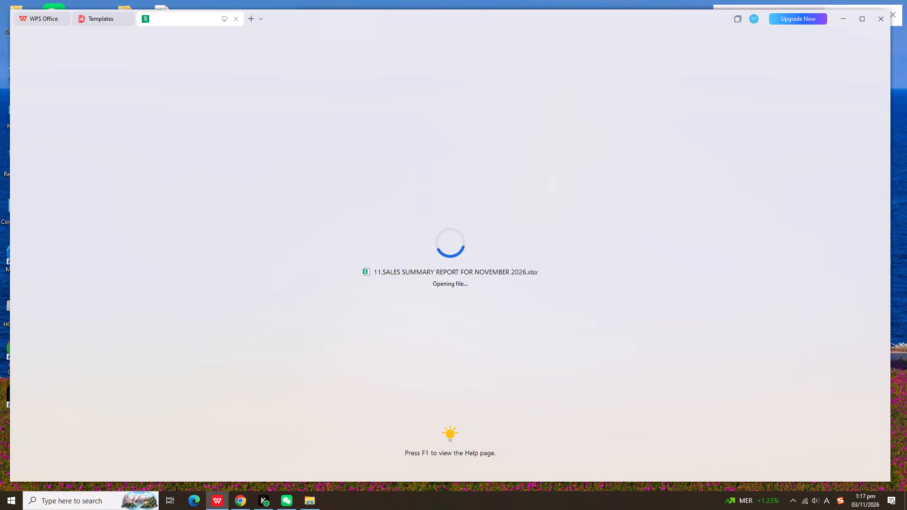
Switch to Weixin, read the Henson store's newest message, reply "Noted te", and return to the spreadsheet.
left_click(287, 501)
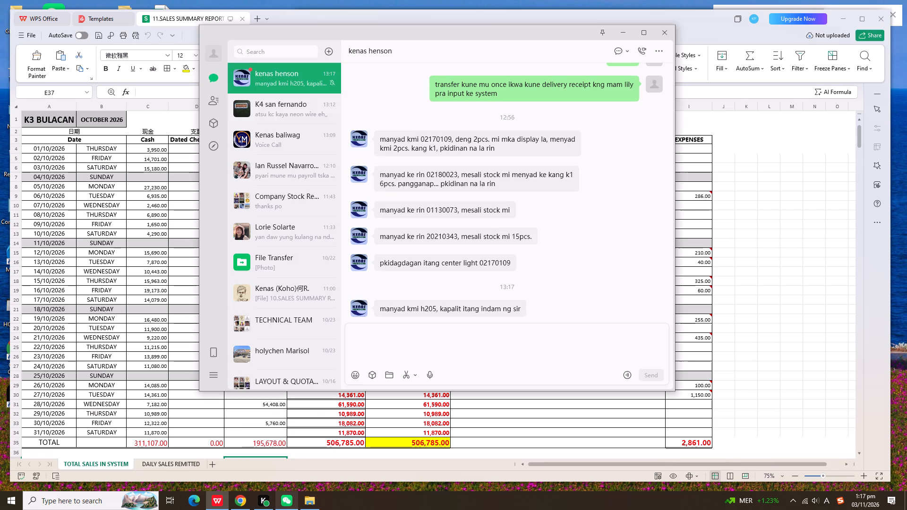
scroll(451, 296, "down", 2)
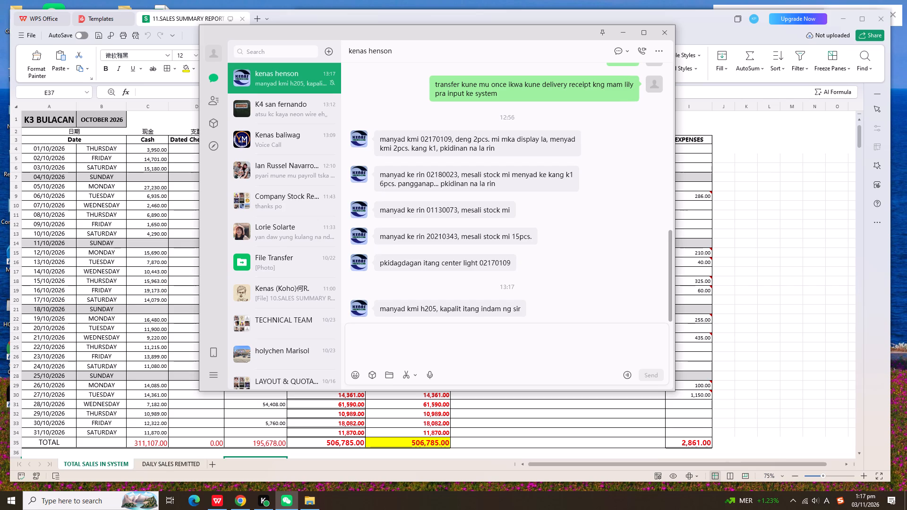
type("NOTED")
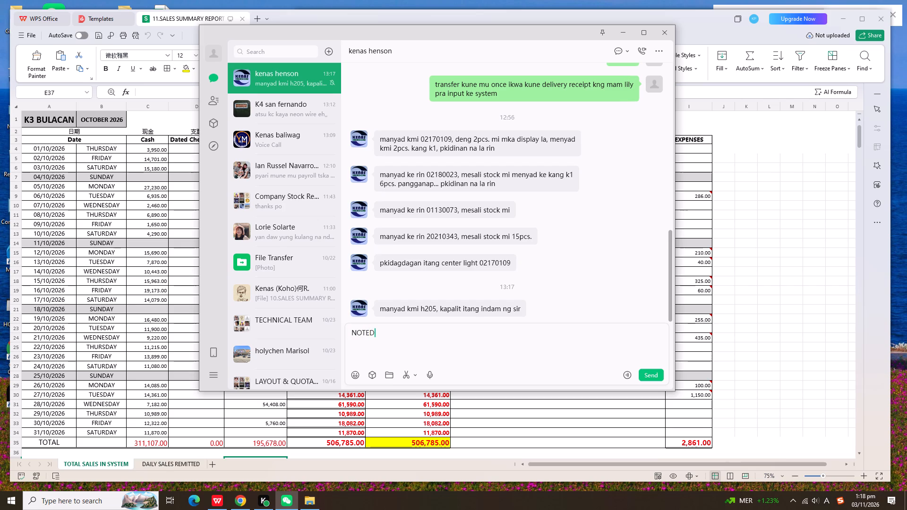
key("space")
key("BackSpace")
key("BackSpace")
key("BackSpace")
key("BackSpace")
key("BackSpace")
type("oted te")
key("Return")
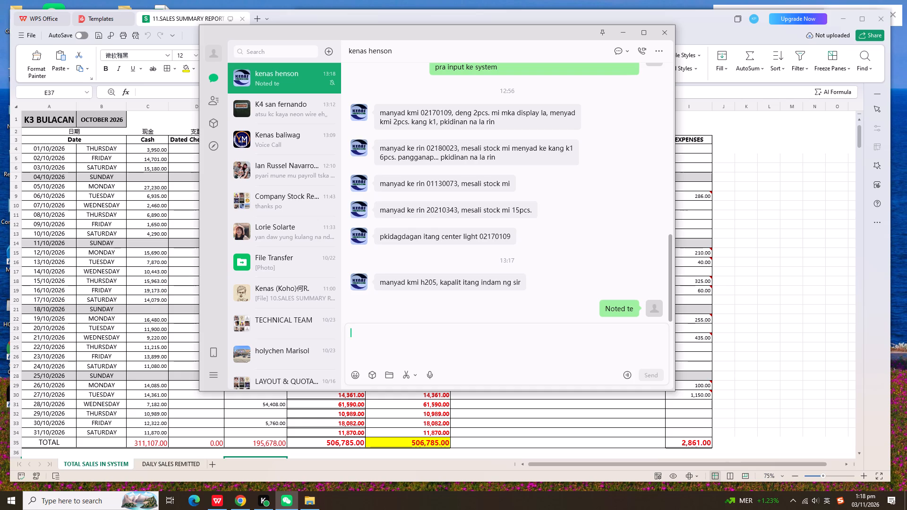
left_click(616, 34)
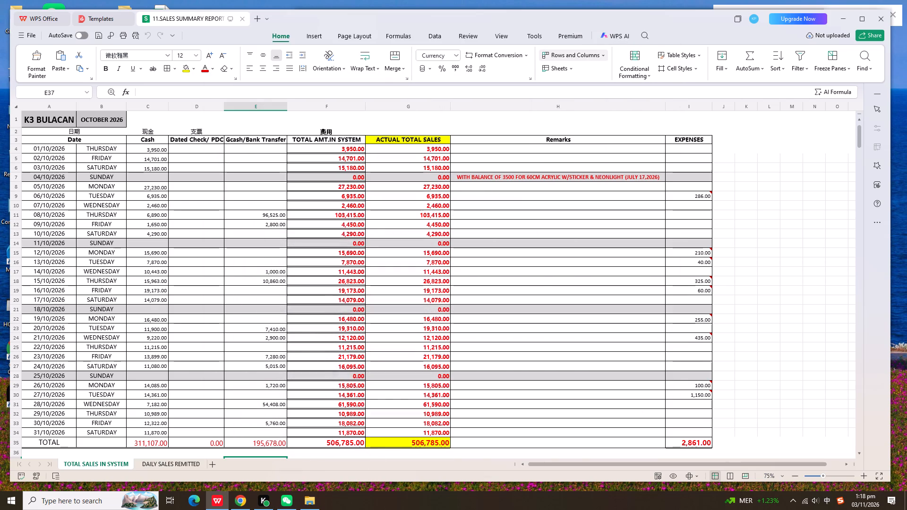
Select the OCTOBER 2026 month heading beside K3 BULACAN.
left_click(104, 118)
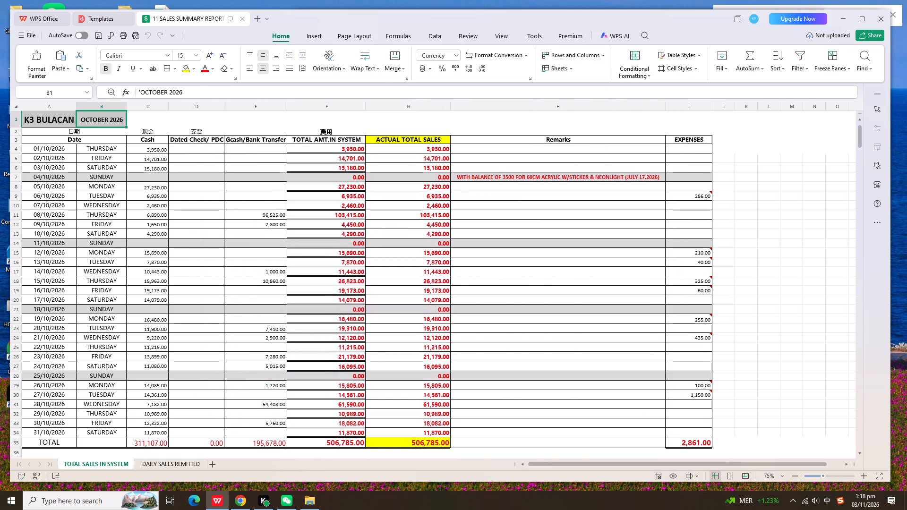
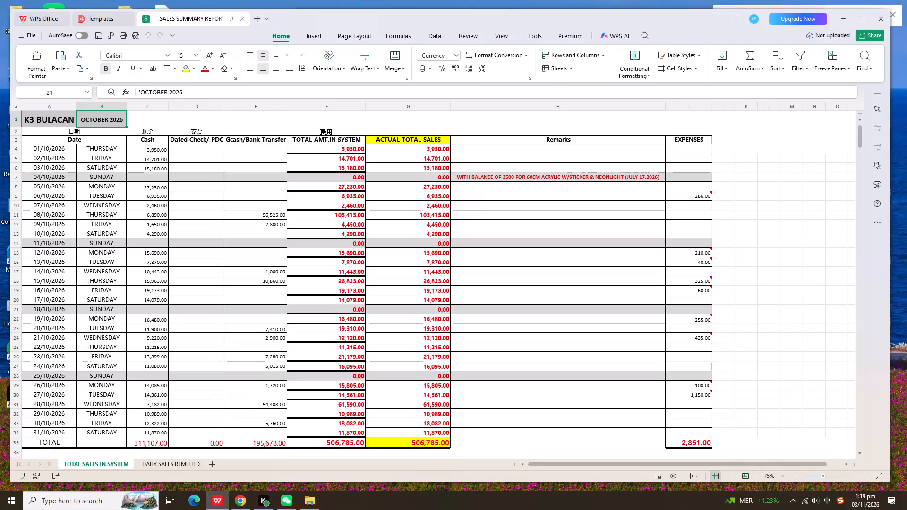
left_click(286, 502)
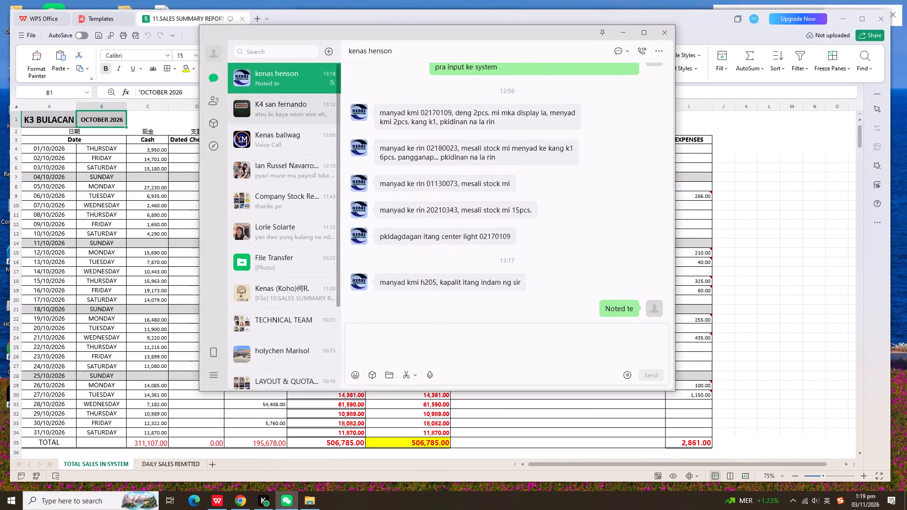
left_click(294, 104)
left_click(388, 333)
key("n")
key("g")
type("en")
type("i")
key("space")
type("nepa b")
type("inye 30m neon wire jo,mekalako ne boss")
key("Return")
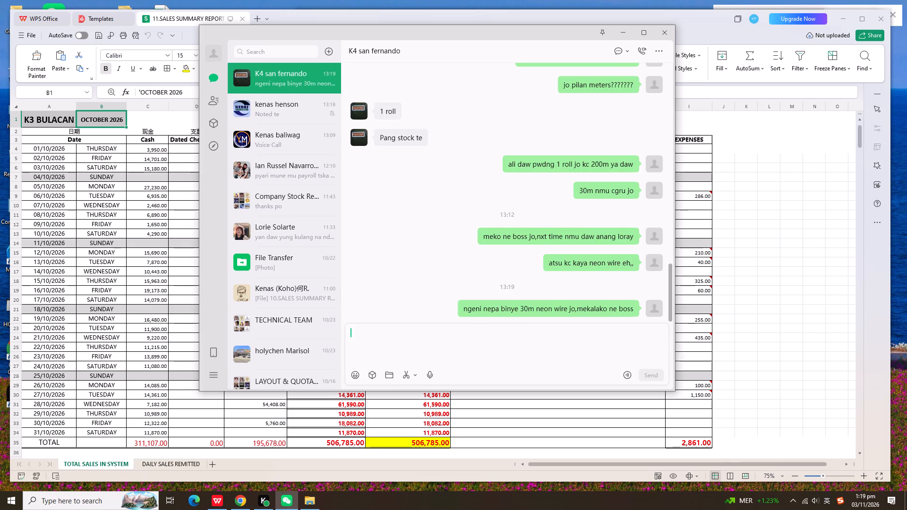
left_click(614, 34)
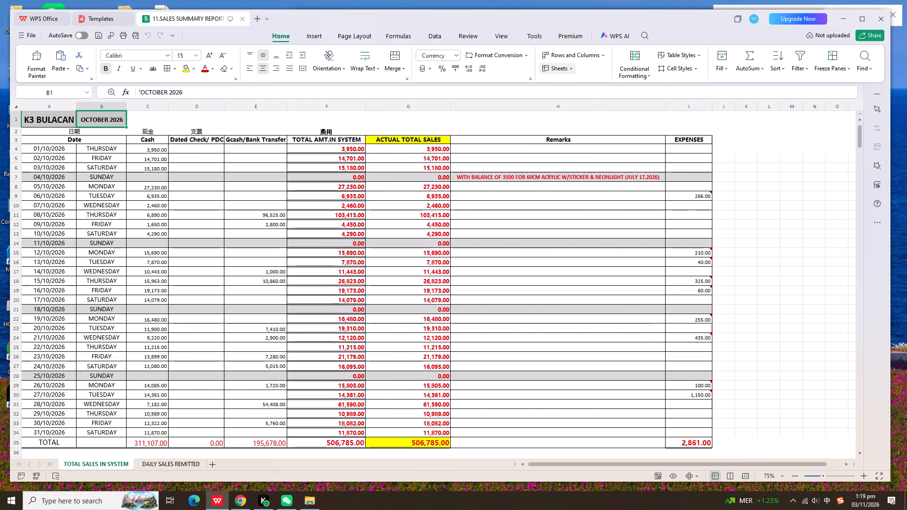
Change the month heading beside K3 BULACAN to NOVEMBER 2026.
left_click(168, 93)
key("BackSpace")
key("BackSpace")
key("BackSpace")
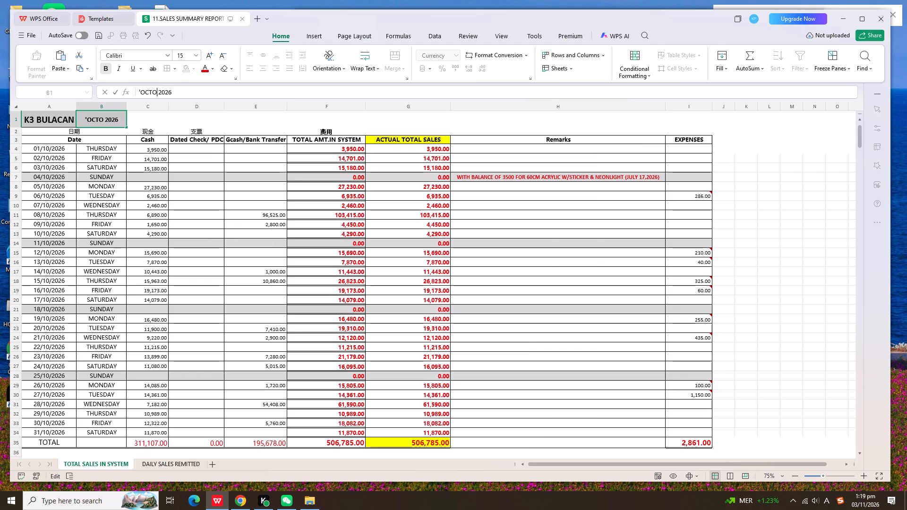
key("BackSpace")
key("BackSpace")
key("BackSpace")
key("BackSpace")
type("NOVE")
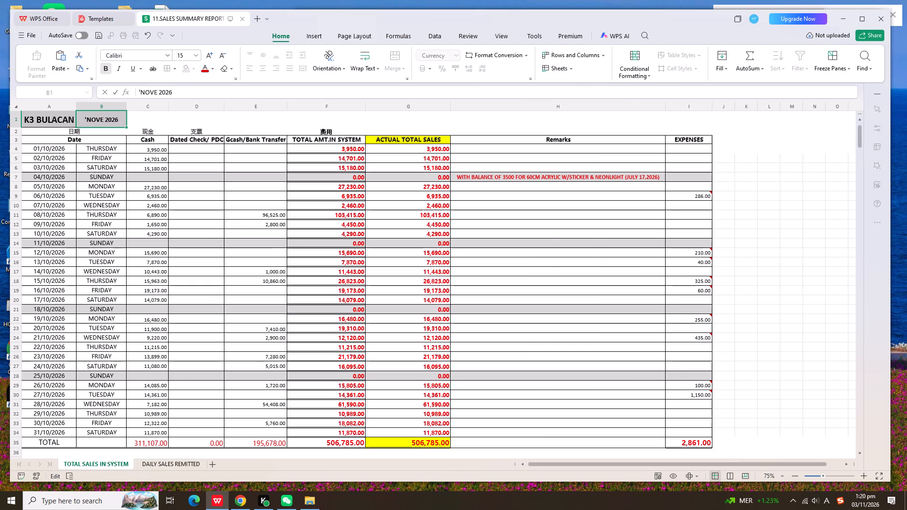
type("MBER")
key("Return")
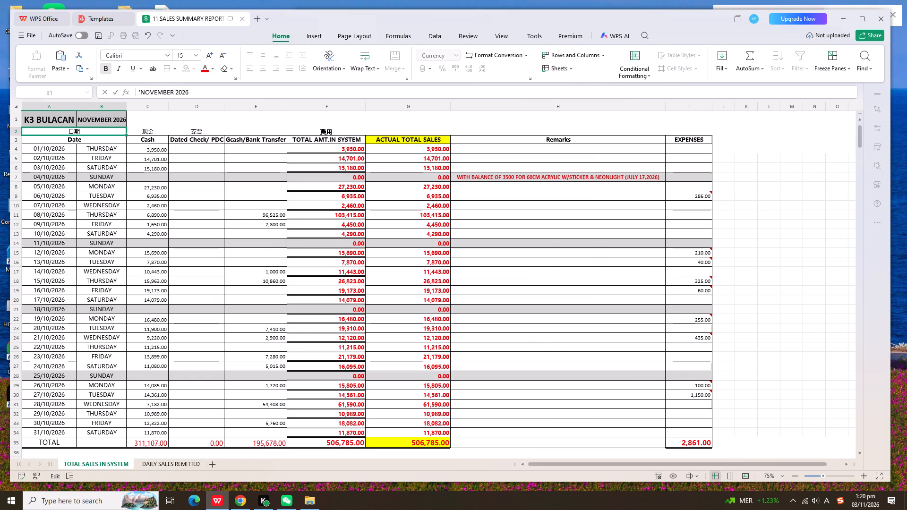
Remove the fill colour from all daily rows, from the Date column through EXPENSES, above the TOTAL row.
left_click_drag(58, 149, 164, 171)
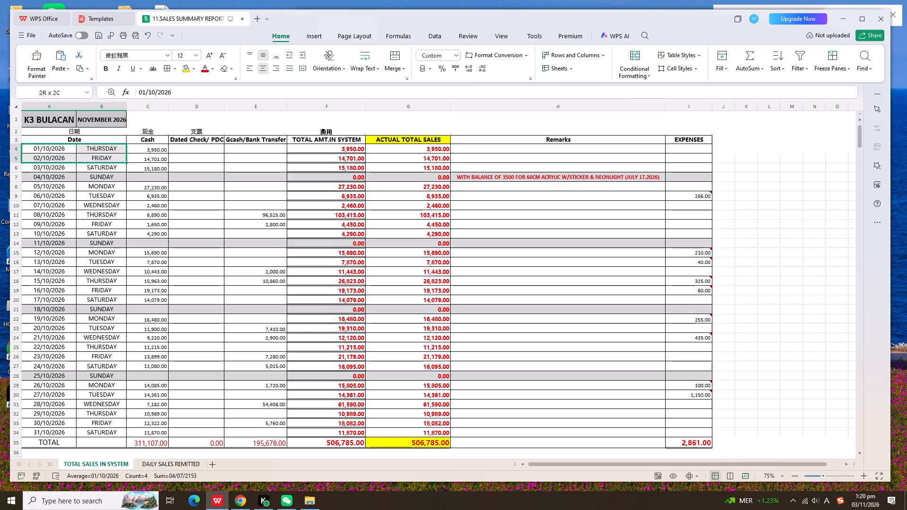
left_click_drag(164, 171, 697, 430)
left_click(195, 68)
left_click(187, 82)
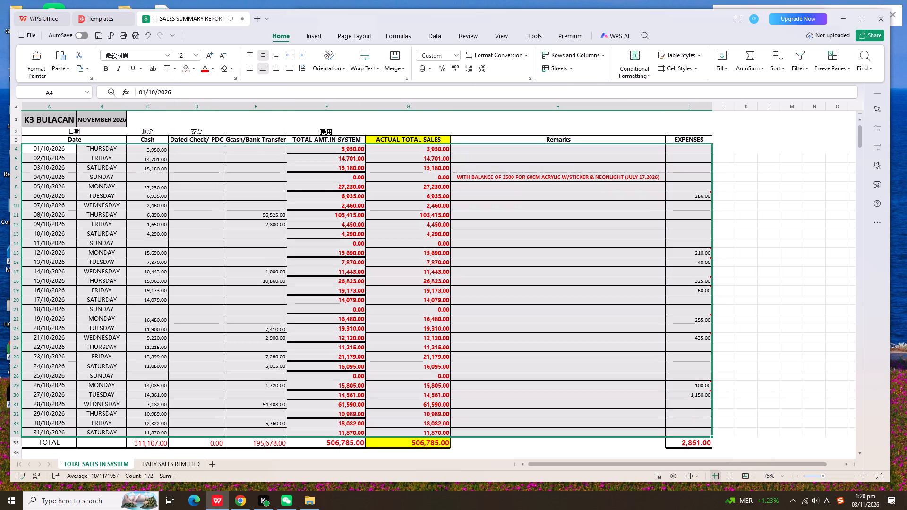
Clear the October amounts in the EXPENSES column and delete the comments attached to those cells.
left_click_drag(683, 179, 695, 416)
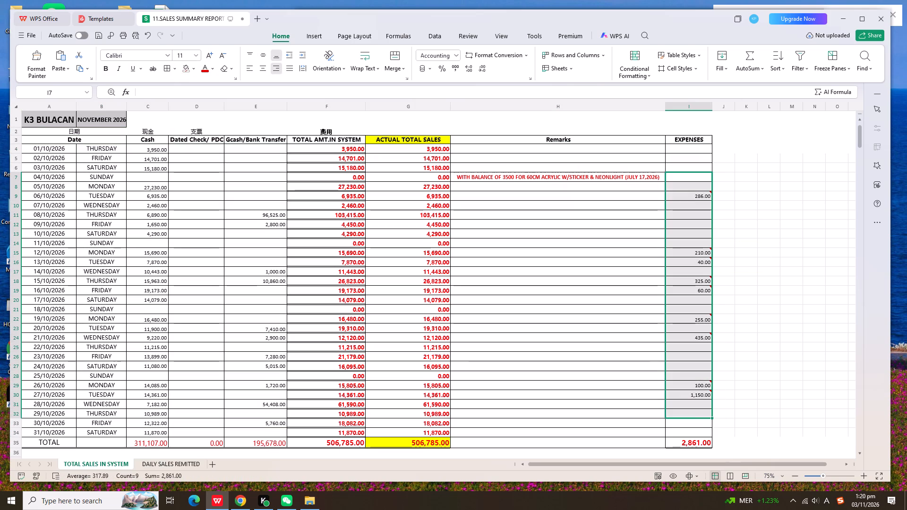
key("Delete")
right_click(695, 413)
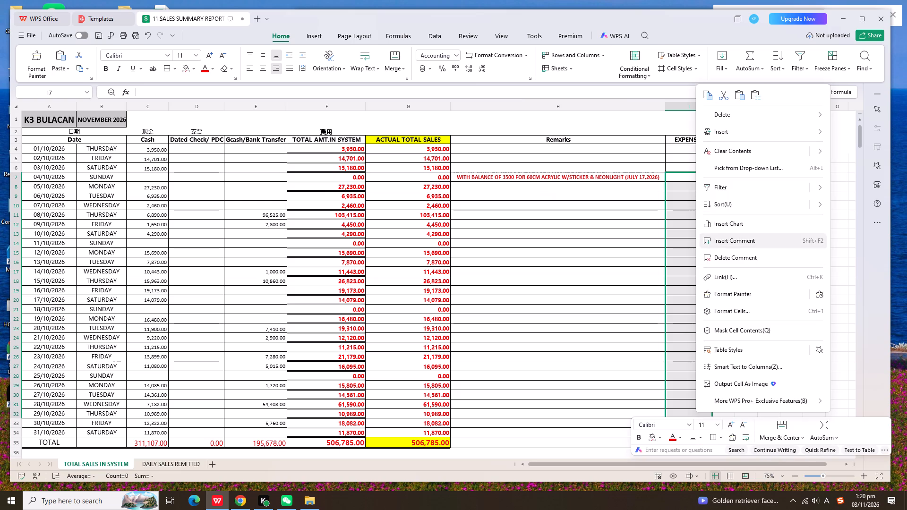
left_click(736, 255)
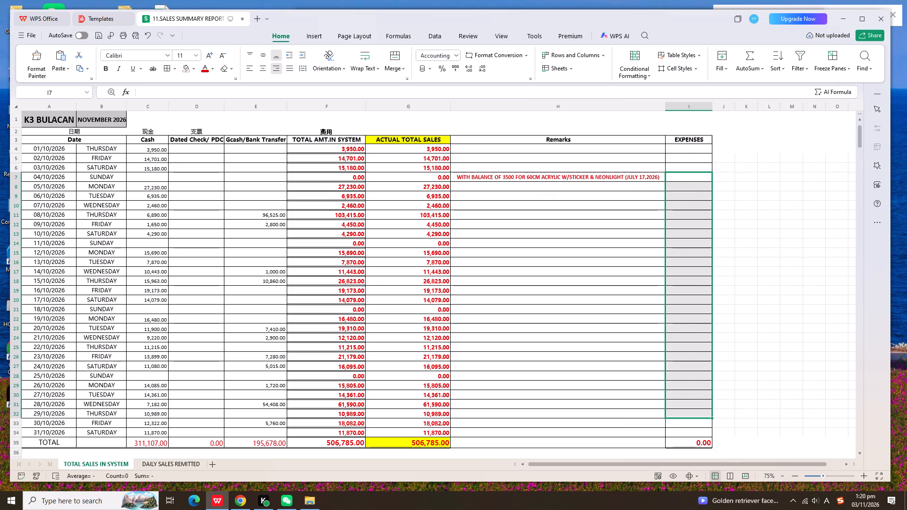
Clear all daily amounts in the Cash, Dated Check/PDC and Gcash/Bank Transfer columns.
left_click_drag(147, 151, 246, 365)
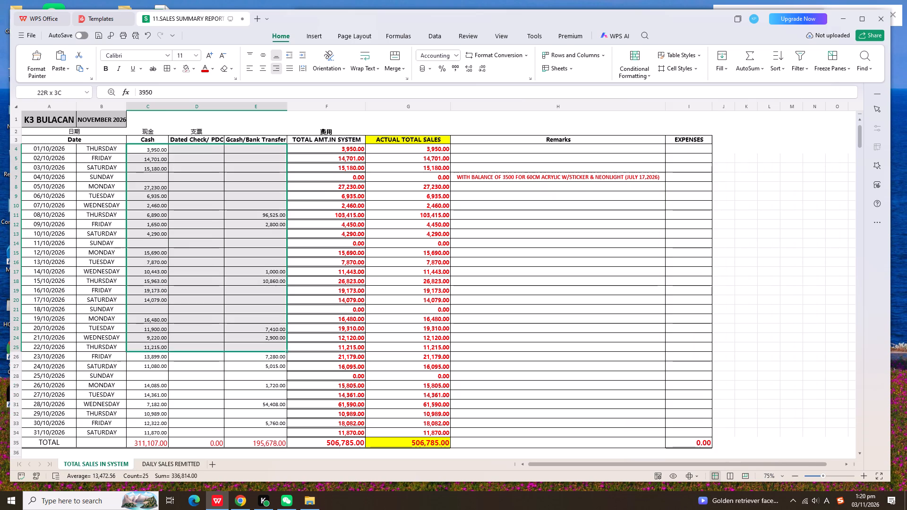
left_click_drag(246, 365, 283, 435)
key("Delete")
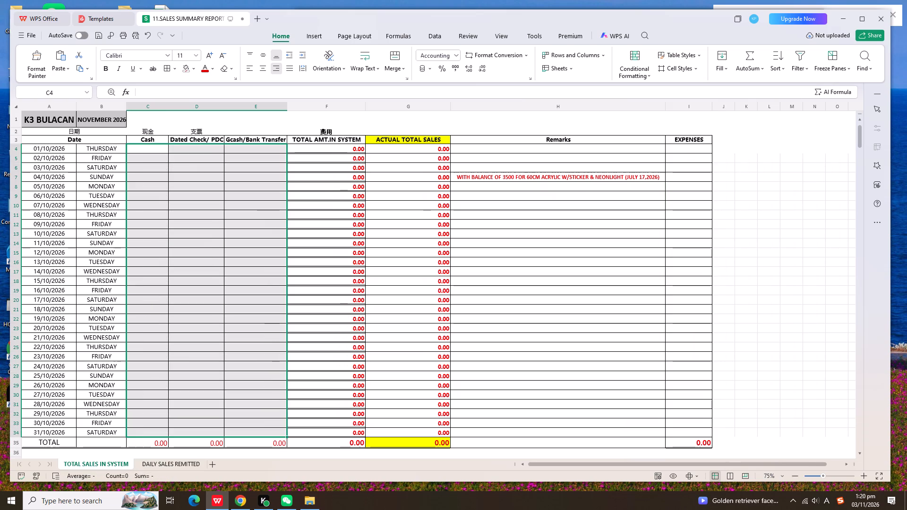
Enter 01/11/2026 as the first date and fill the Date column down through 30/11/2026.
left_click(56, 151)
type("01/11/2026")
key("Return")
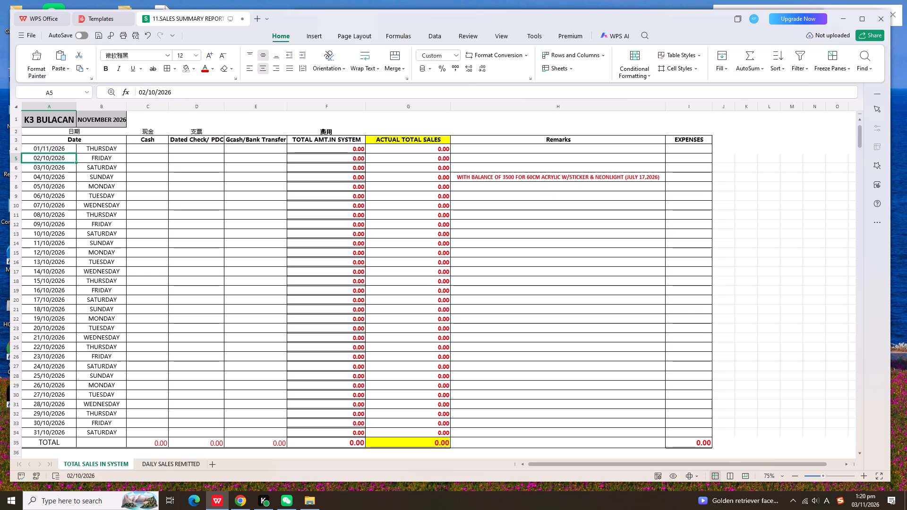
left_click(58, 147)
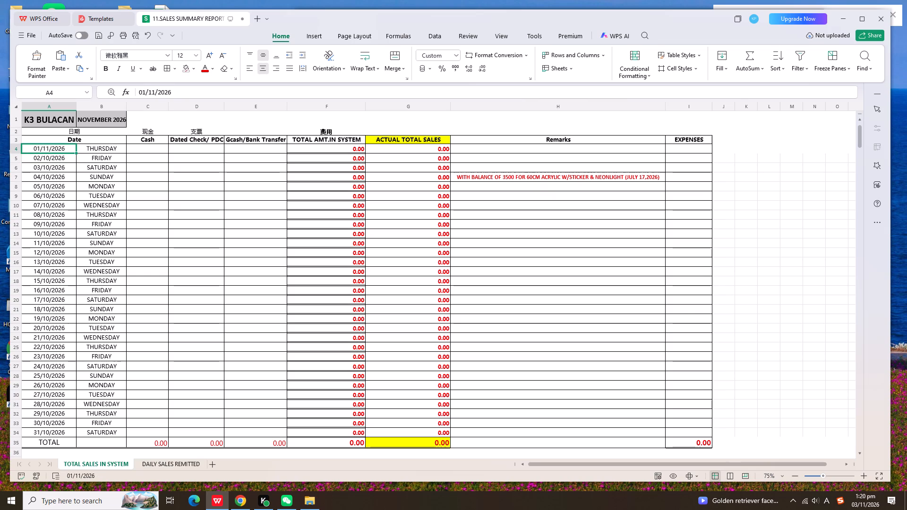
left_click_drag(76, 153, 73, 430)
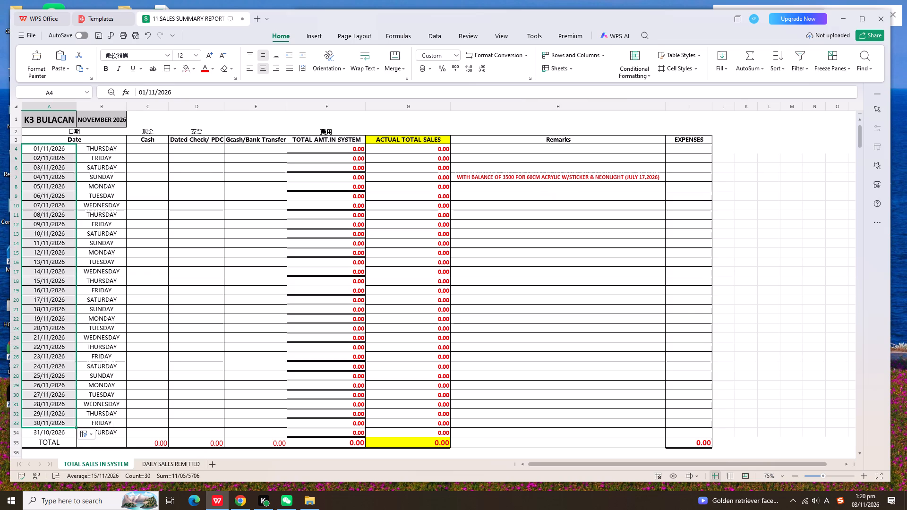
Clear the leftover 31/10/2026 date and its weekday from the row above TOTAL.
left_click_drag(65, 431, 96, 429)
key("Delete")
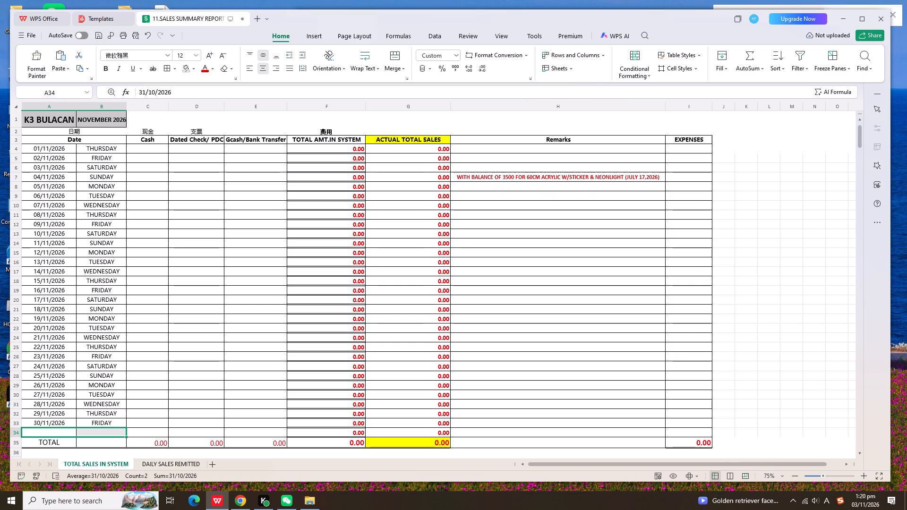
Copy the SUNDAY to SATURDAY weekday sequence to 01/11/2026 and repeat it weekly through 28/11/2026.
left_click_drag(116, 178, 122, 236)
key("ctrl+c")
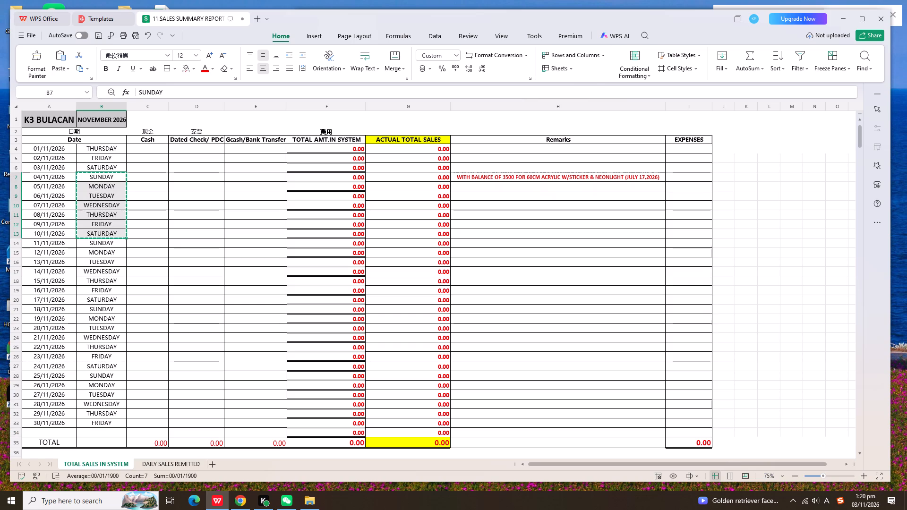
left_click(116, 149)
key("ctrl+v")
key("ctrl+c")
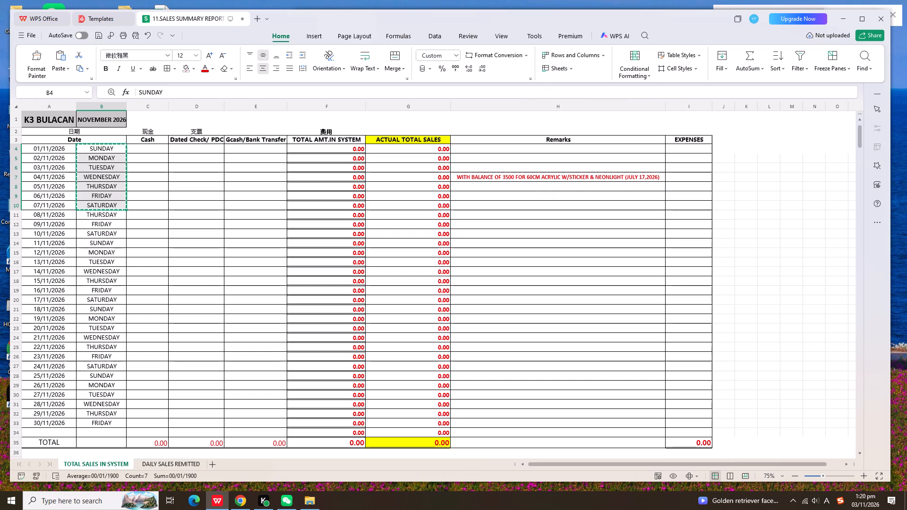
left_click(115, 215)
key("ctrl+v")
left_click(114, 283)
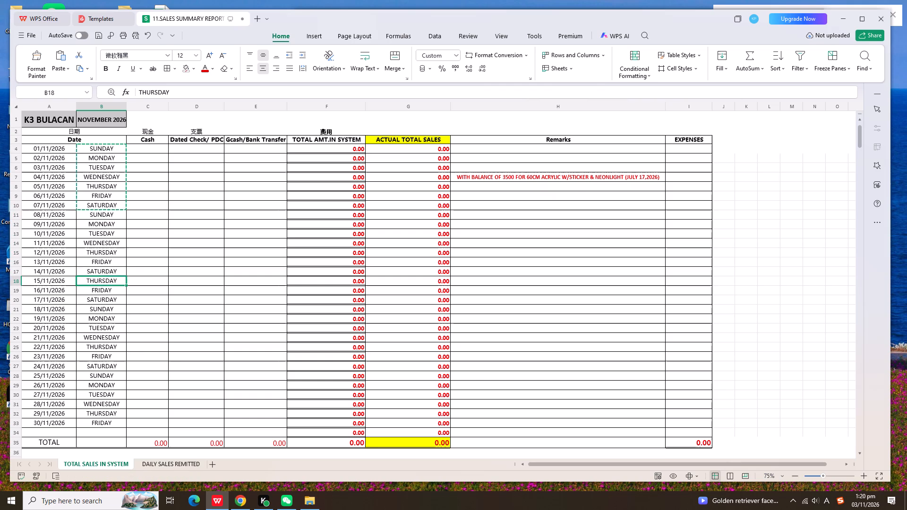
key("ctrl+v")
left_click(111, 346)
key("ctrl+v")
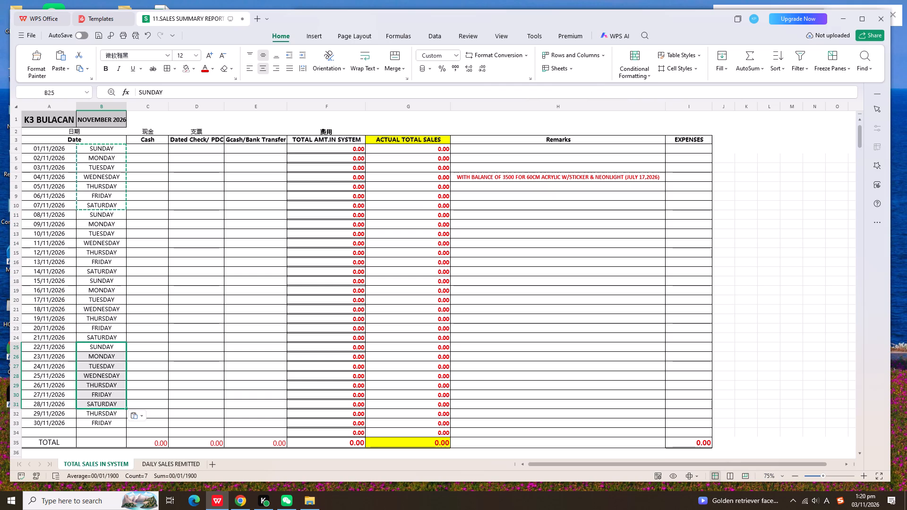
Enter SUNDAY for 29/11/2026 and MONDAY for 30/11/2026.
left_click(119, 411)
key("s")
key("u")
key("n")
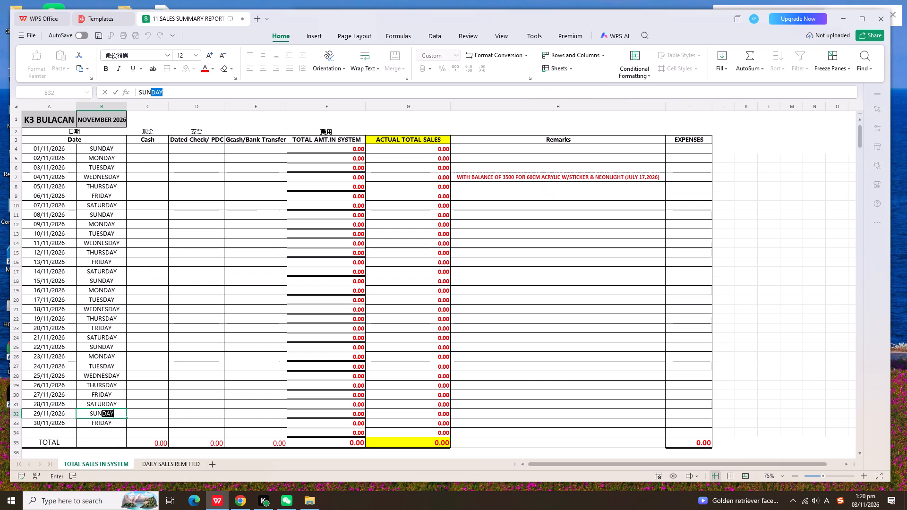
key("Return")
type("MON")
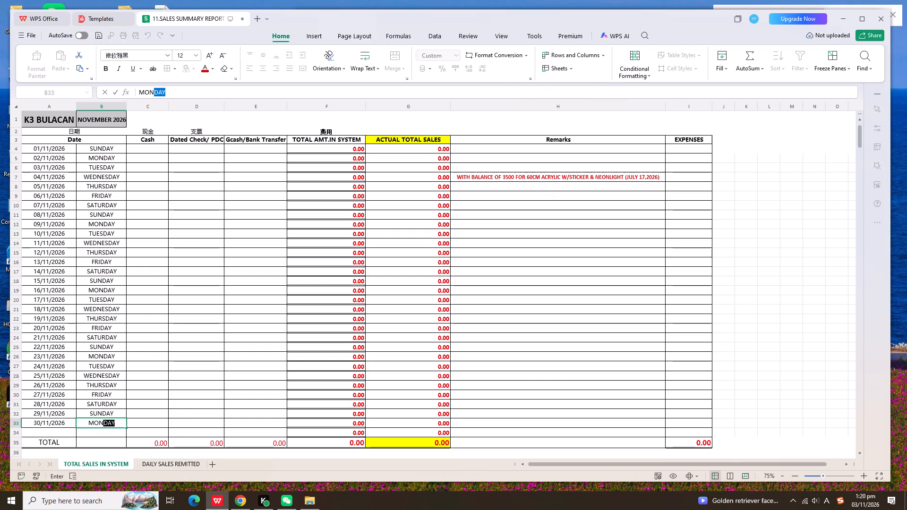
key("Return")
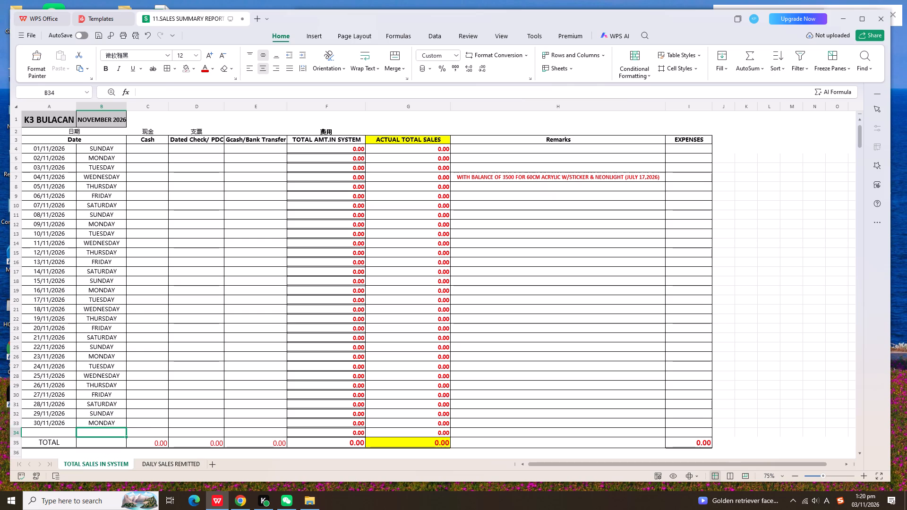
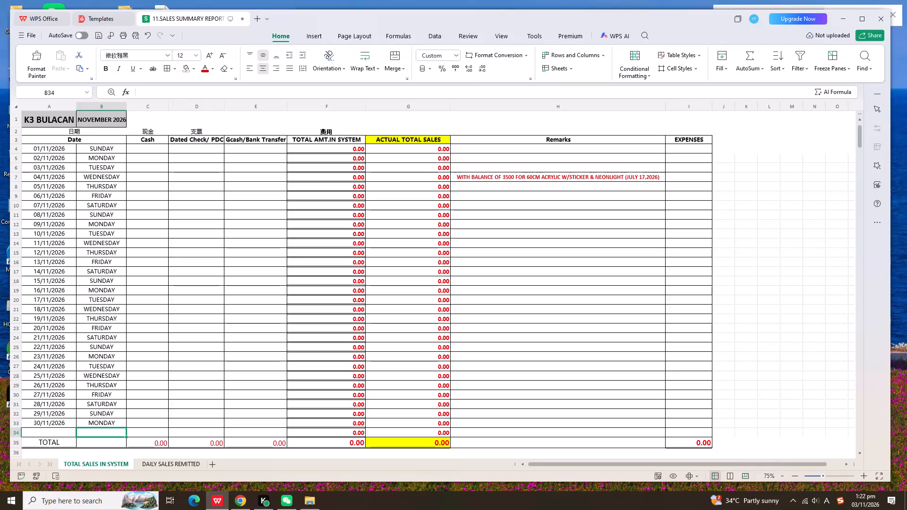
left_click(287, 499)
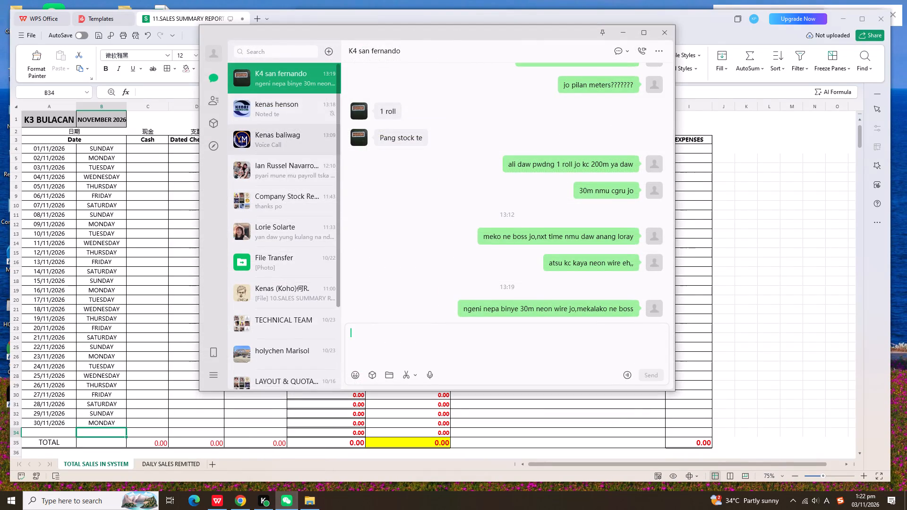
left_click(300, 109)
left_click(368, 348)
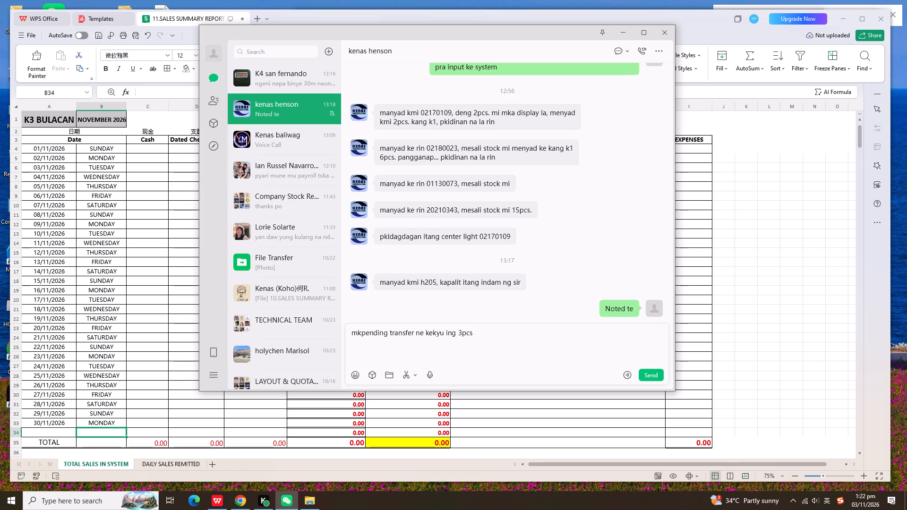
type("2 gng")
key("space")
key("BackSpace")
key("BackSpace")
key("BackSpace")
type("ang")
key("space")
type("oute")
key("BackSpace")
type("let dark gray")
key("Return")
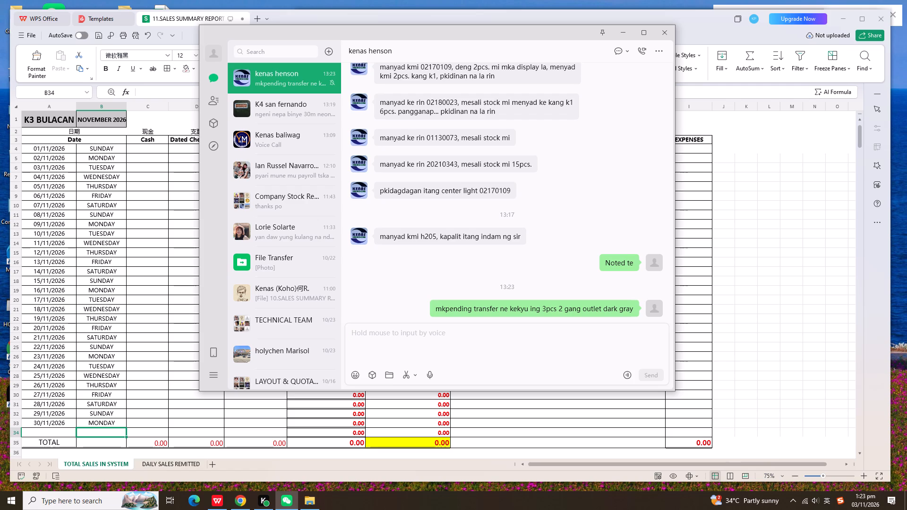
left_click(620, 33)
Shade the five SUNDAY rows (01, 08, 15, 22 and 29/11/2026) gray from the Date column through EXPENSES.
left_click_drag(63, 148, 95, 148)
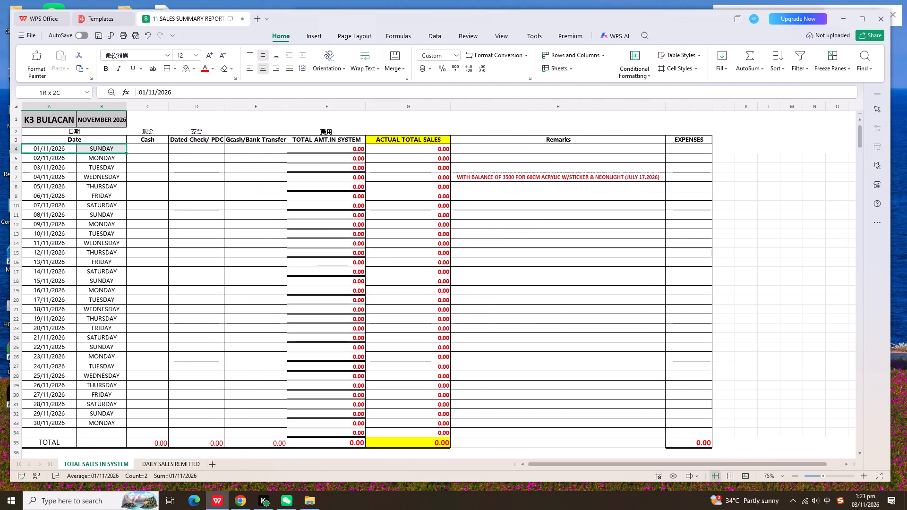
left_click_drag(95, 148, 697, 149)
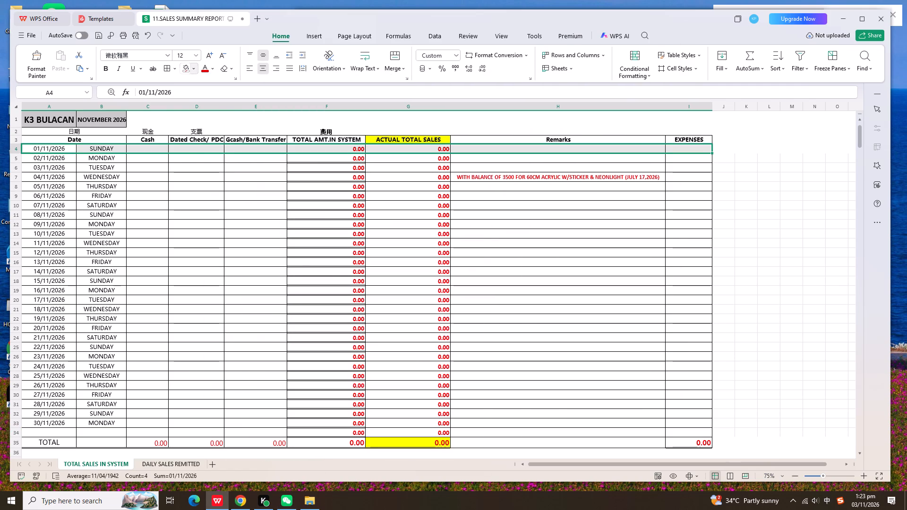
left_click(194, 66)
left_click(189, 119)
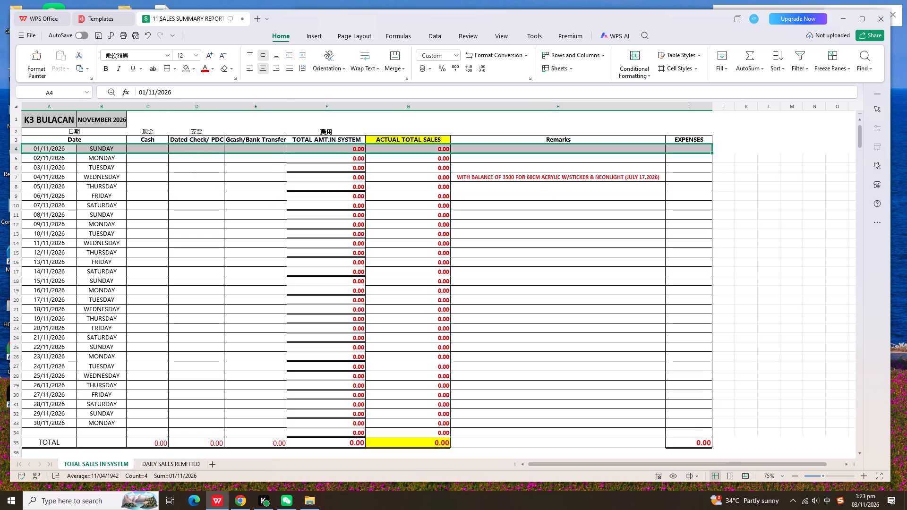
left_click_drag(68, 214, 686, 214)
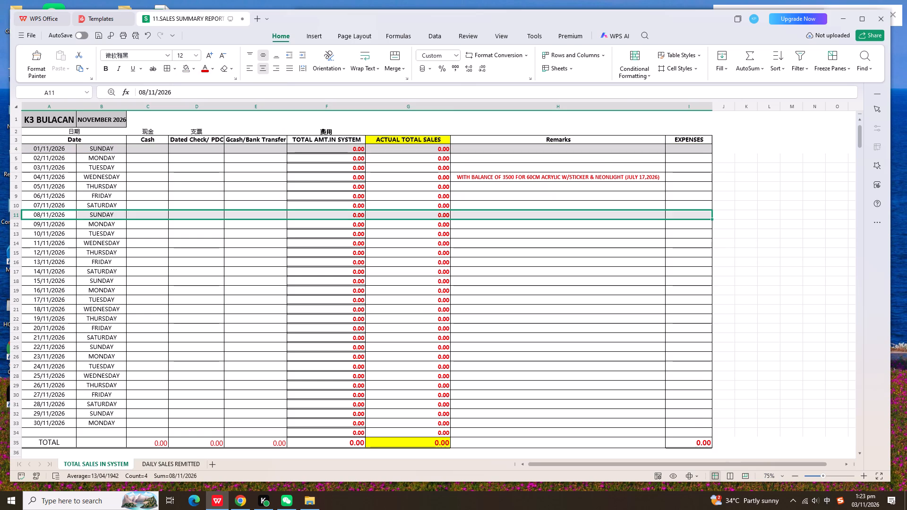
left_click(186, 68)
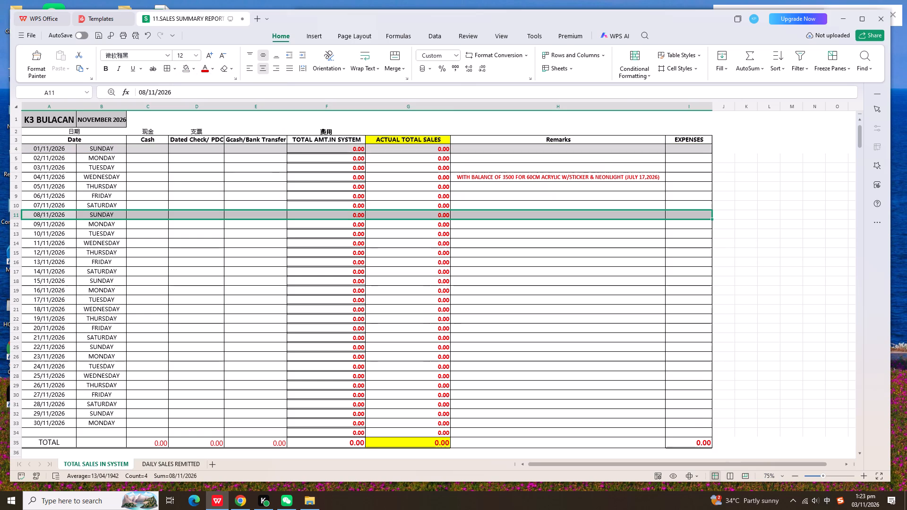
left_click_drag(60, 281, 676, 277)
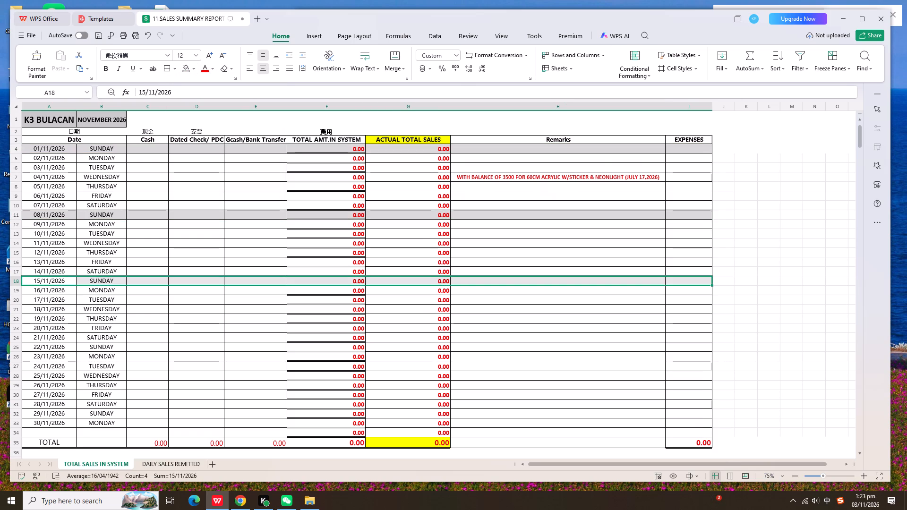
left_click(185, 71)
left_click_drag(62, 347, 488, 346)
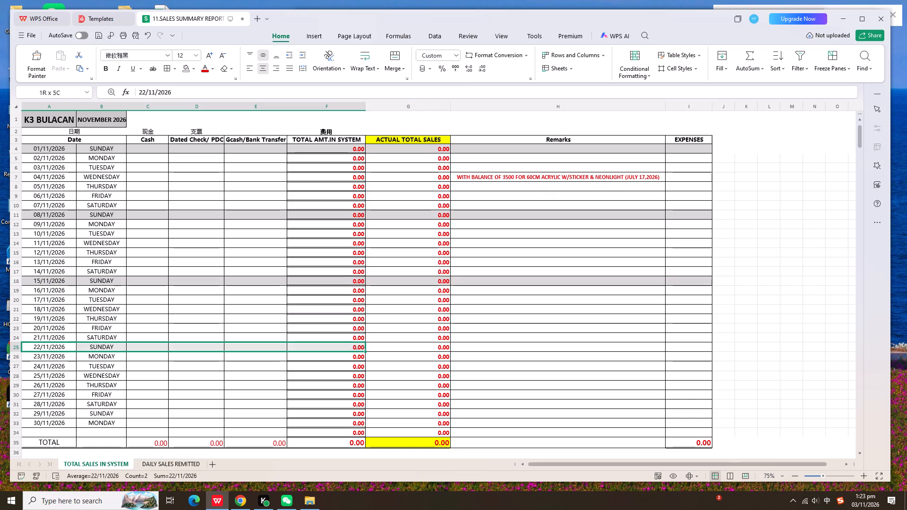
left_click_drag(488, 346, 672, 346)
left_click(187, 71)
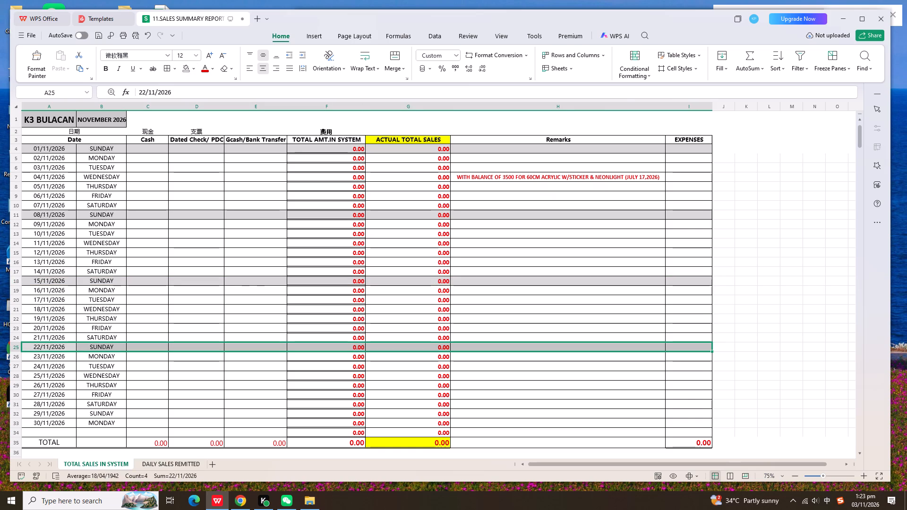
left_click_drag(66, 414, 676, 410)
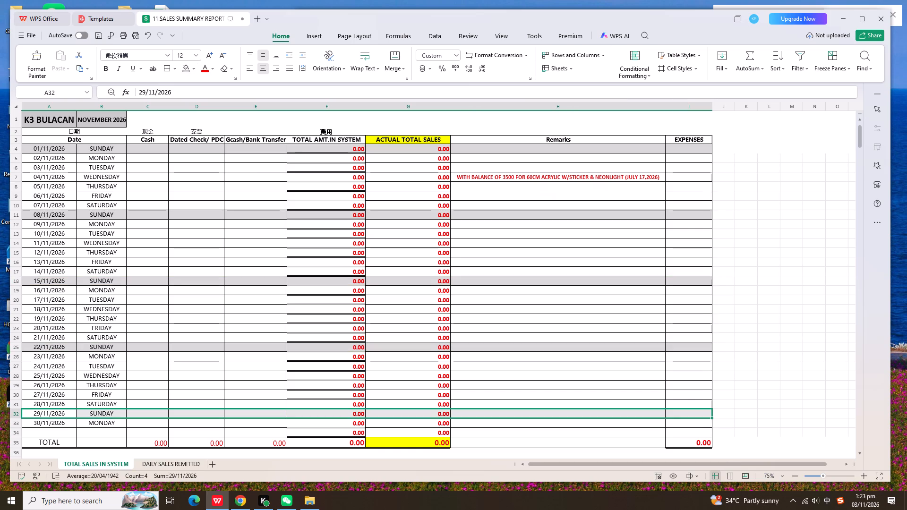
left_click(183, 68)
Shade the 02/11/2026 MONDAY row gray from the Date column through EXPENSES.
left_click_drag(67, 159, 347, 159)
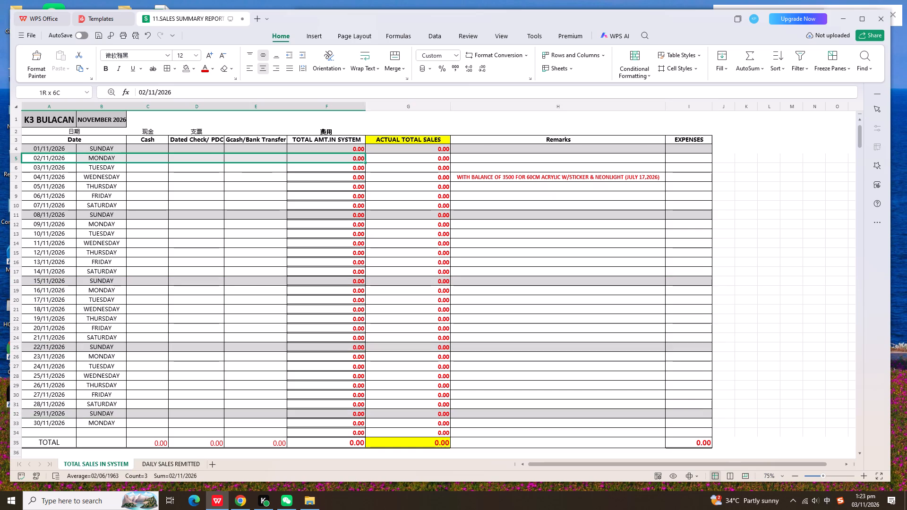
left_click_drag(347, 159, 690, 159)
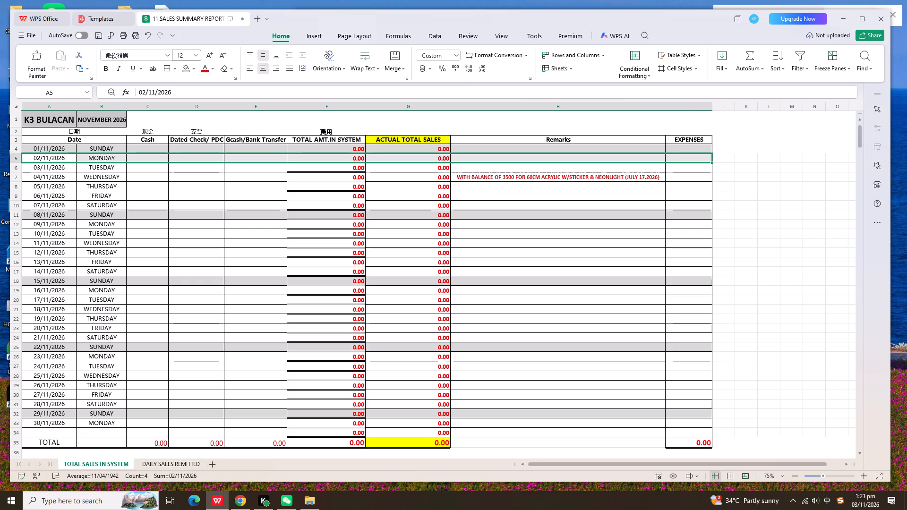
left_click(184, 68)
Enter "SPECIAL NON WORKING HOLIDAY (ALL SOULS DAY)" in the Remarks cell for 02/11/2026.
left_click(530, 161)
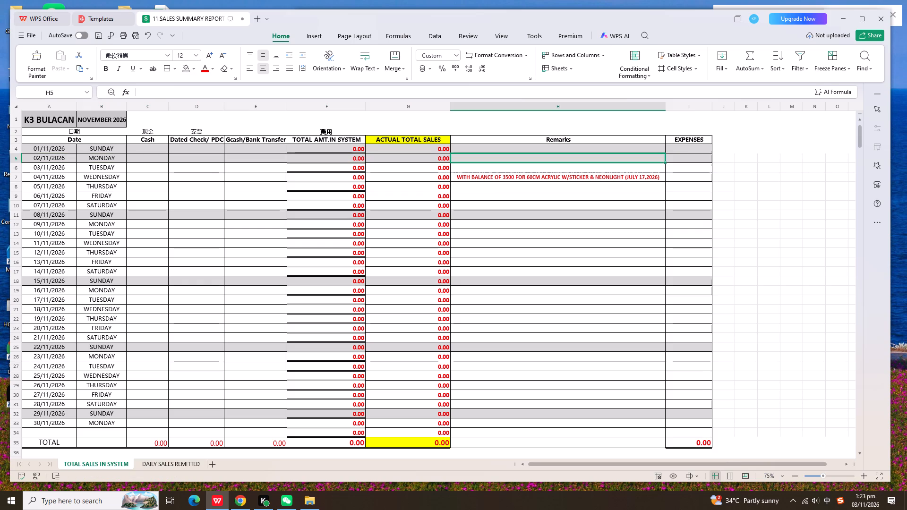
type("SPECIAL NON WORKING")
key("space")
type("HOLIDAY")
key("space")
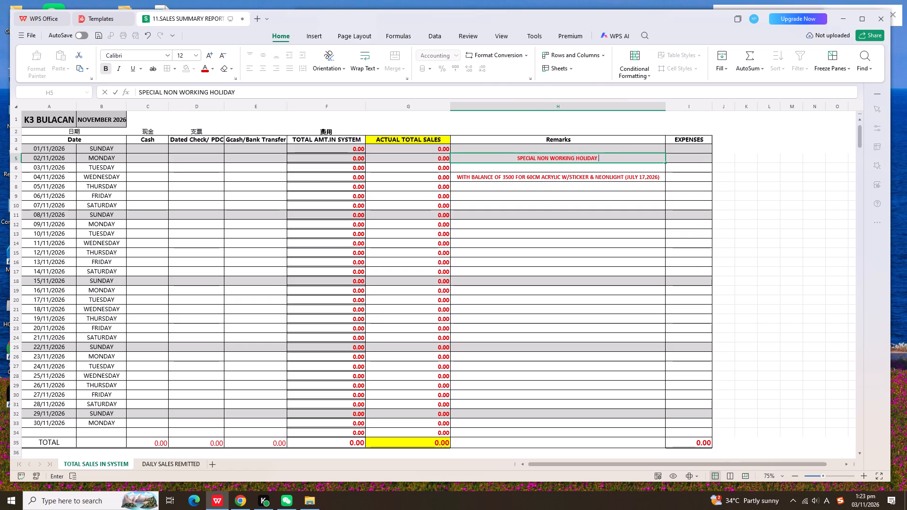
type("(")
key("n")
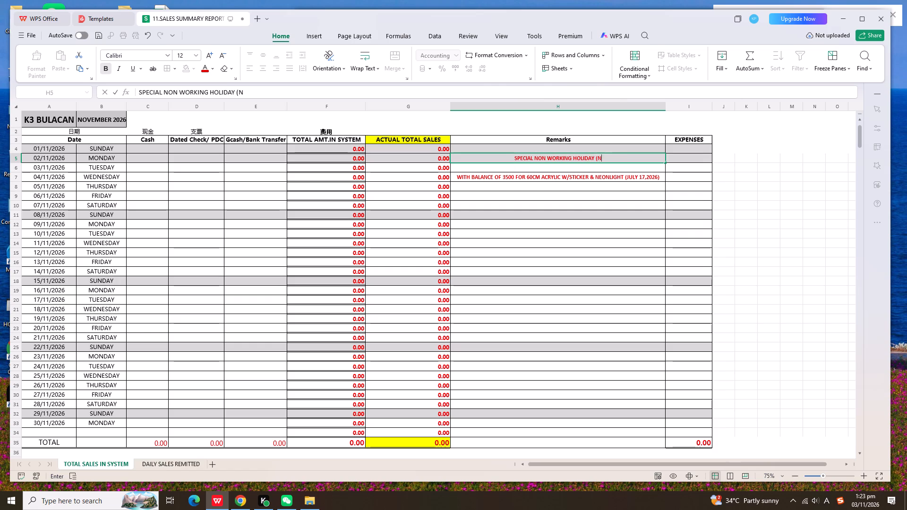
key("BackSpace")
type("ALL SOULS DAY)")
key("Return")
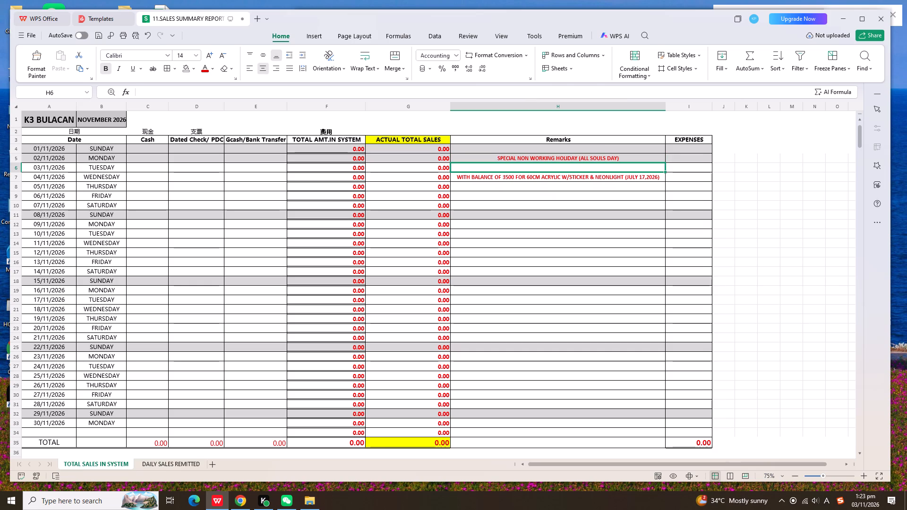
Copy the acrylic and neonlight balance remark from the 04/11/2026 row.
left_click(553, 178)
key("ctrl+c")
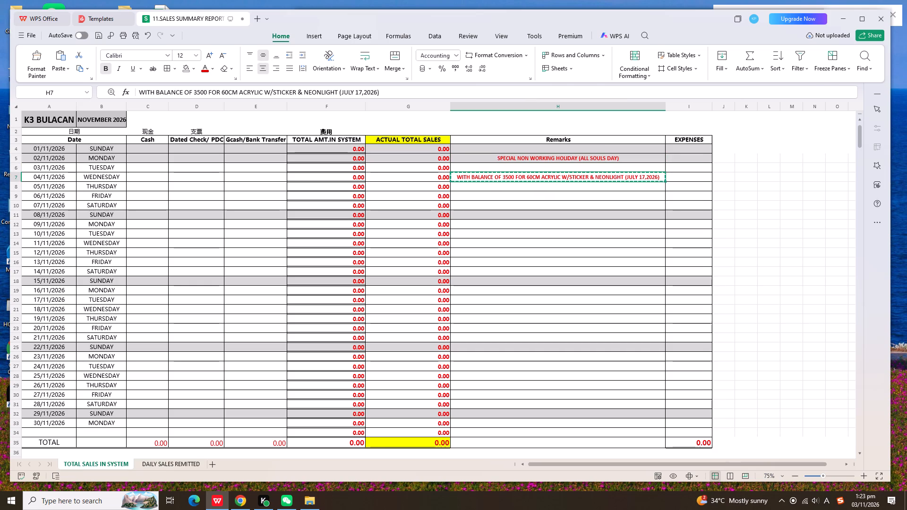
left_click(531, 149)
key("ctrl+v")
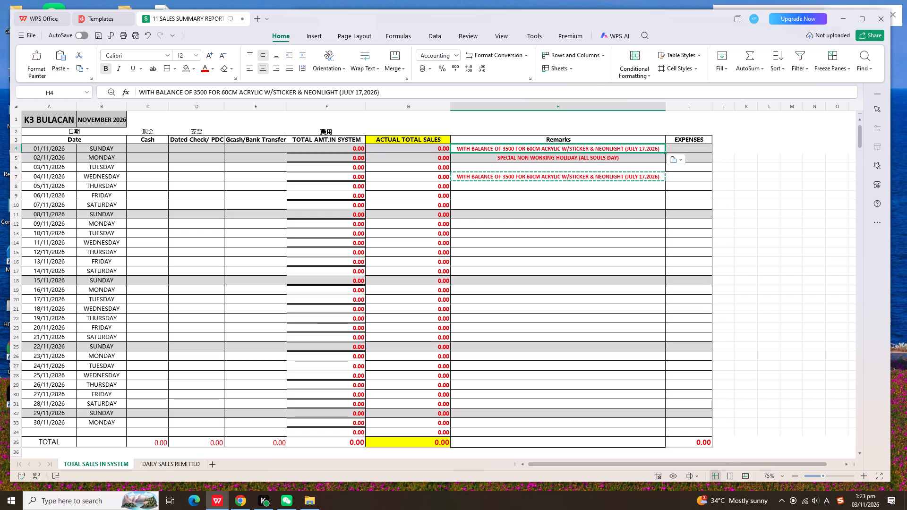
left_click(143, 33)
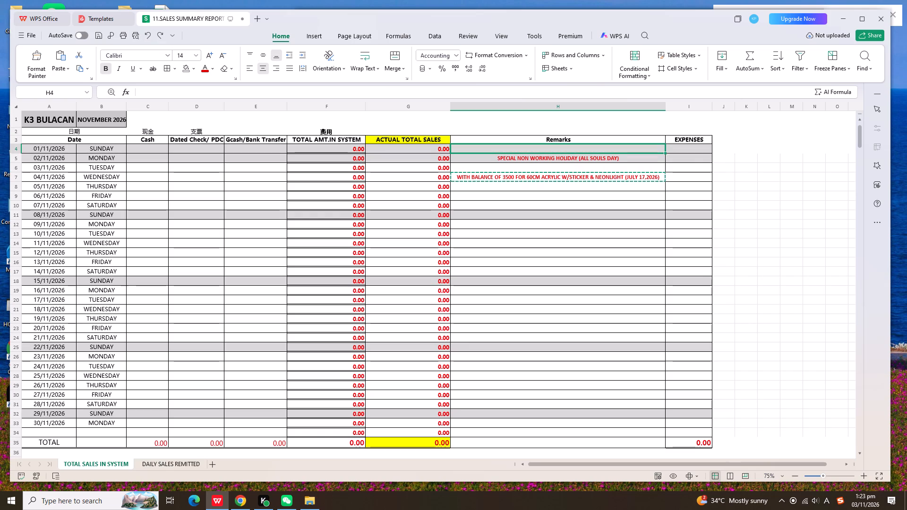
Paste the copied balance remark into the 08/11/2026 Remarks cell with gray fill, and clear the original from 04/11/2026.
left_click(491, 213)
key("ctrl+v")
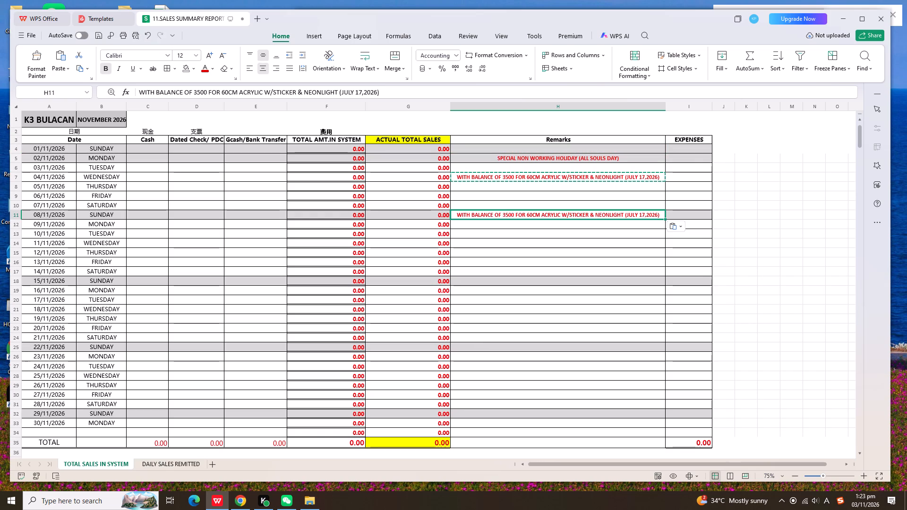
left_click(189, 68)
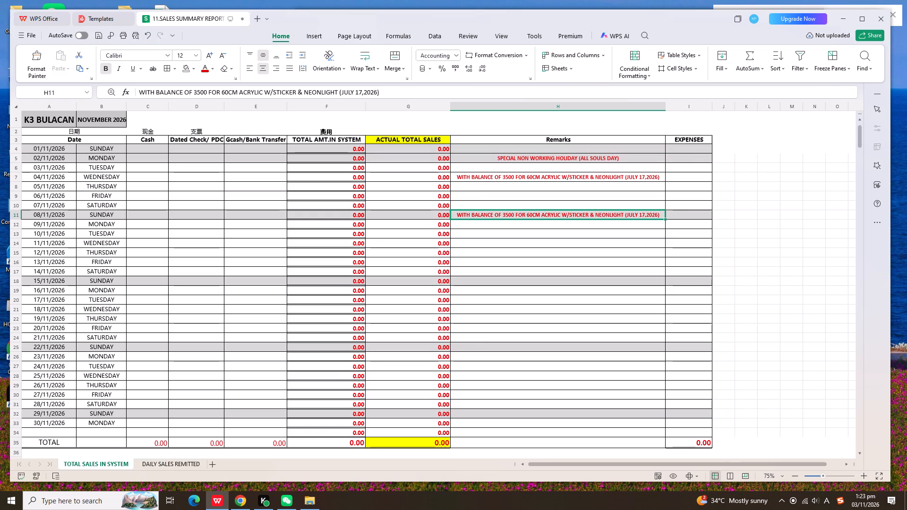
left_click(609, 173)
key("Delete")
left_click(622, 187)
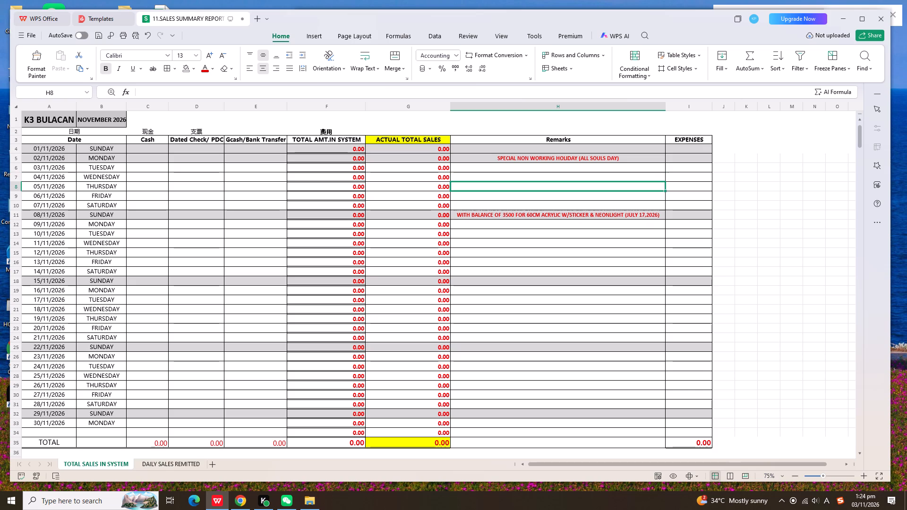
On the DAILY SALES REMITTED sheet, clear the 2026-10-31 order and item details in rows 404 to 424, keeping the warehouse and staff columns.
left_click(177, 462)
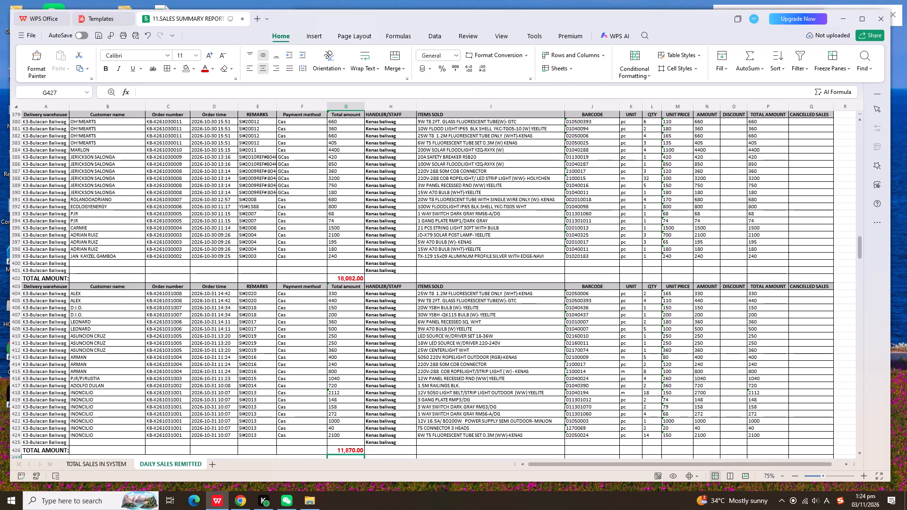
left_click_drag(131, 296, 298, 414)
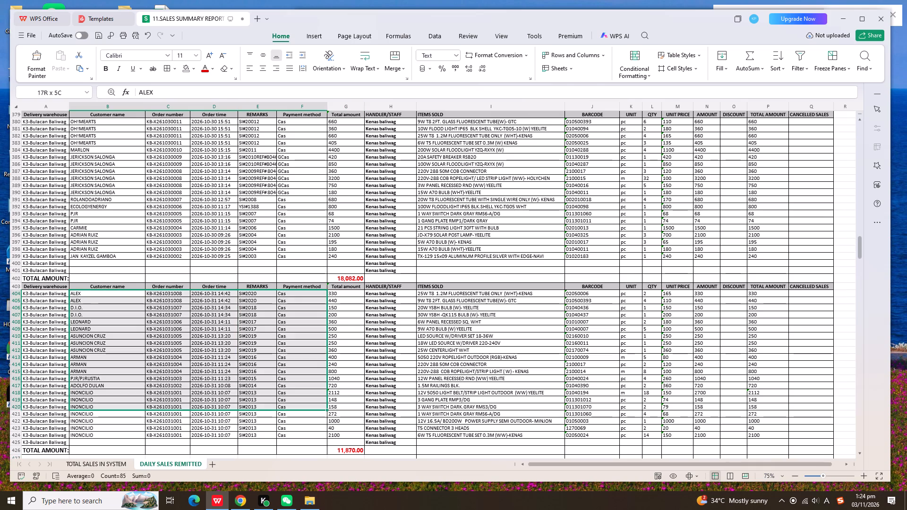
left_click_drag(298, 414, 334, 437)
key("Delete")
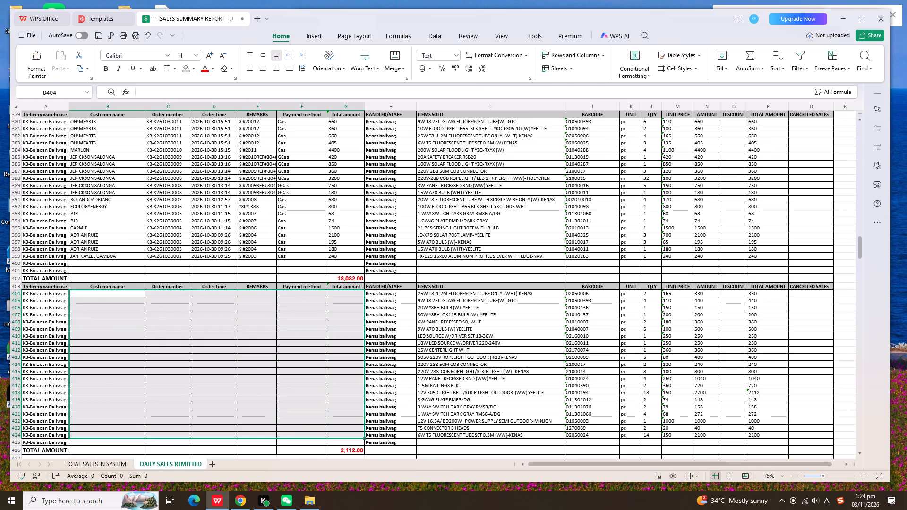
left_click_drag(545, 294, 756, 435)
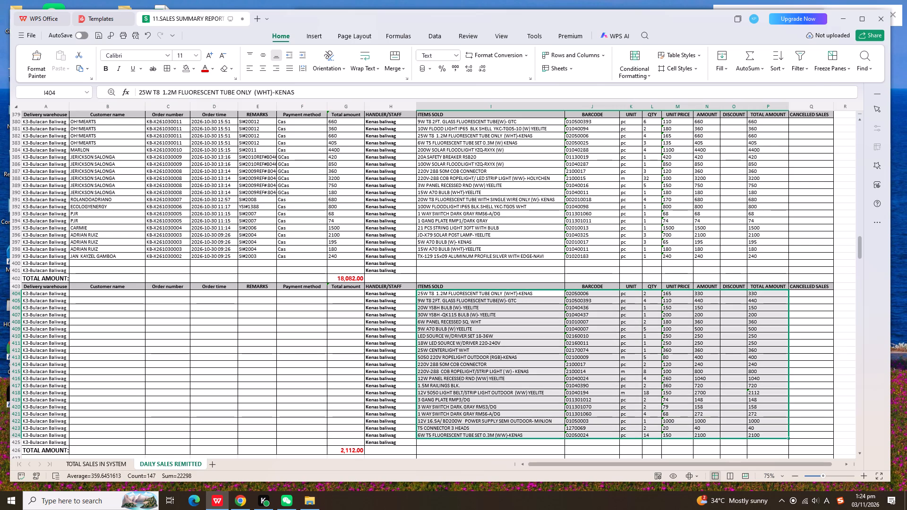
key("Delete")
Clear the 2026-10-30 order and item details in rows 380 to 400, keeping the warehouse and staff columns.
left_click_drag(139, 122, 355, 260)
key("Delete")
left_click_drag(490, 122, 751, 260)
key("Delete")
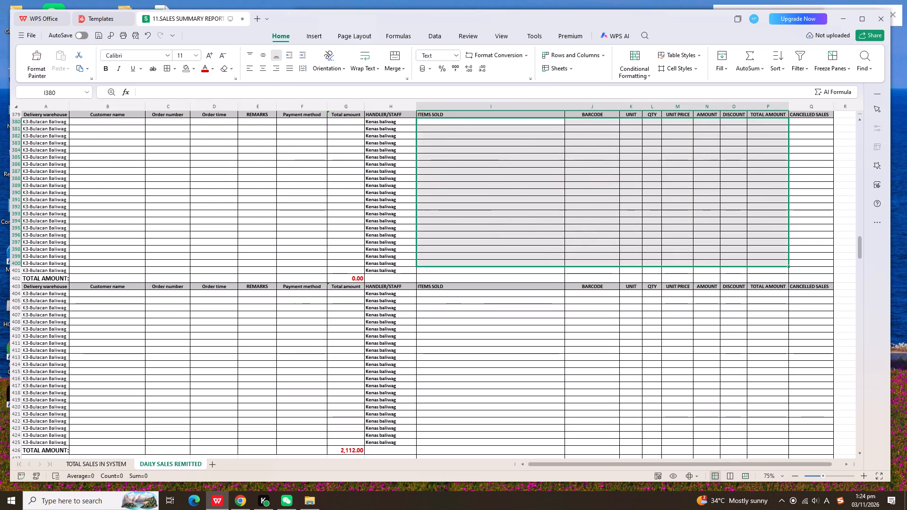
Clear the order and item details in rows 363 to 376, keeping the warehouse and staff columns.
scroll(634, 220, "up", 12)
left_click_drag(120, 262, 342, 355)
key("Delete")
left_click_drag(502, 259, 779, 353)
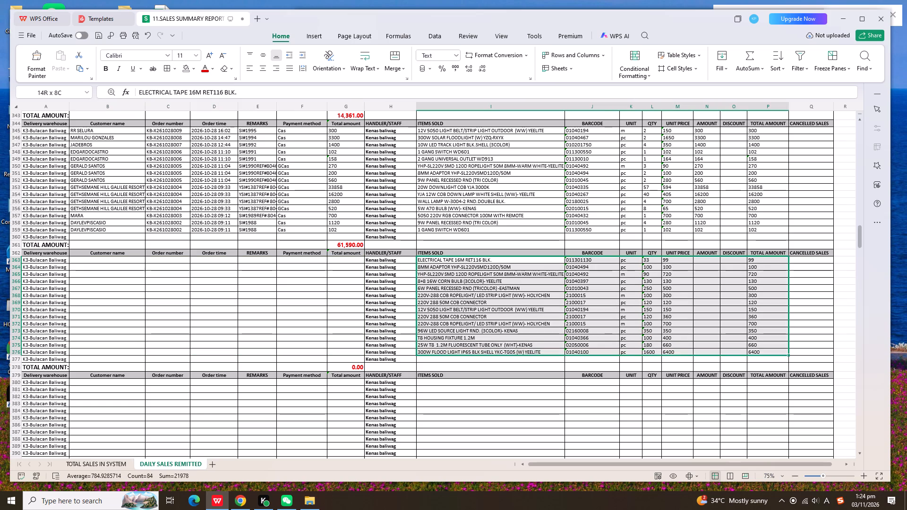
left_click_drag(779, 353, 779, 353)
key("Delete")
Clear the 2026-10-28 order and item details in the block starting at row 345, keeping the warehouse and staff columns.
left_click_drag(137, 132, 349, 226)
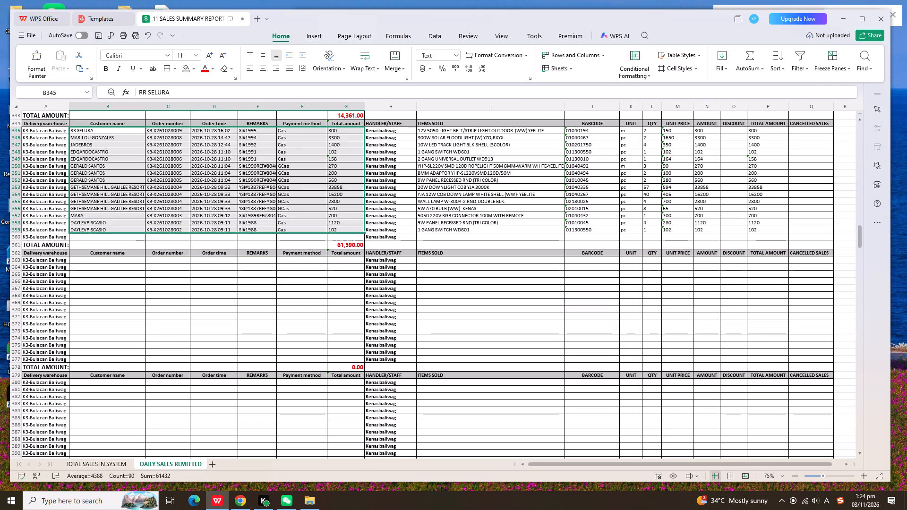
key("Delete")
left_click_drag(476, 131, 753, 239)
key("Delete")
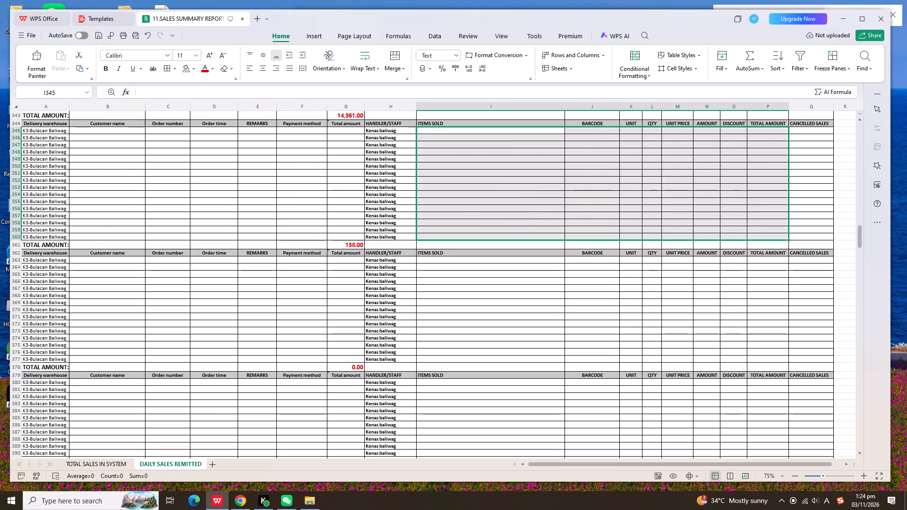
Clear the order and item details in rows 327 to 341, keeping the warehouse and staff columns.
scroll(548, 224, "up", 6)
left_click_drag(123, 130, 342, 229)
key("Delete")
left_click_drag(513, 131, 764, 234)
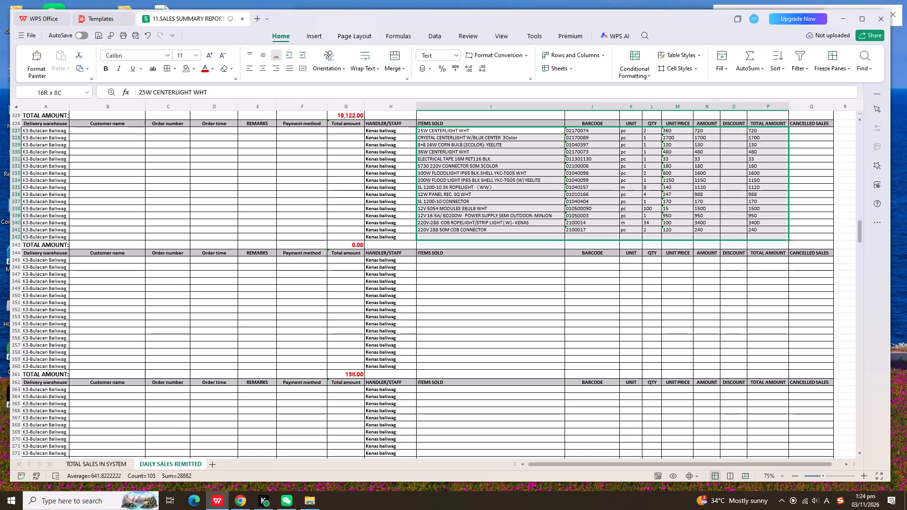
left_click_drag(764, 234, 764, 234)
key("Delete")
Clear the order and item details in rows 302 to 322, keeping the warehouse and staff columns.
scroll(496, 232, "up", 10)
left_click_drag(108, 166, 338, 311)
key("Delete")
left_click_drag(521, 164, 540, 173)
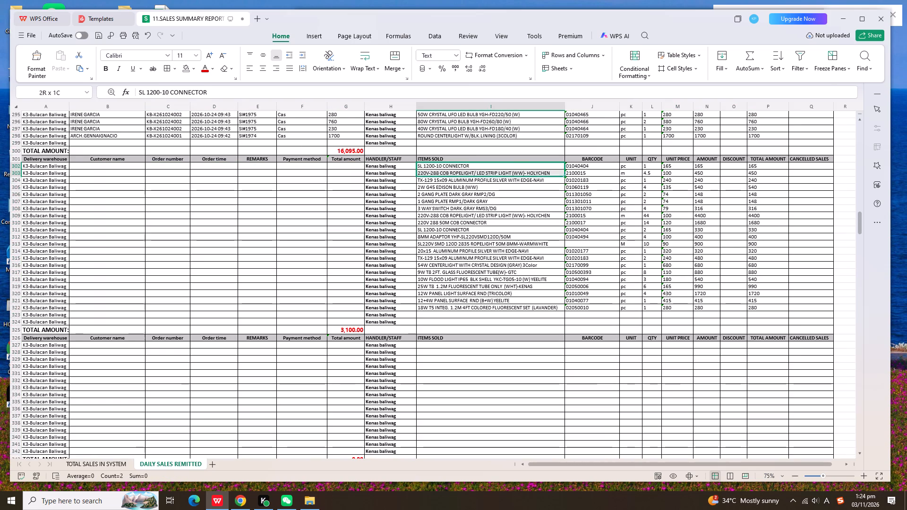
left_click_drag(540, 173, 764, 314)
key("Delete")
Clear the 2026-10-24 order and item details in rows 286 to 298, keeping the warehouse and staff columns.
scroll(524, 256, "up", 10)
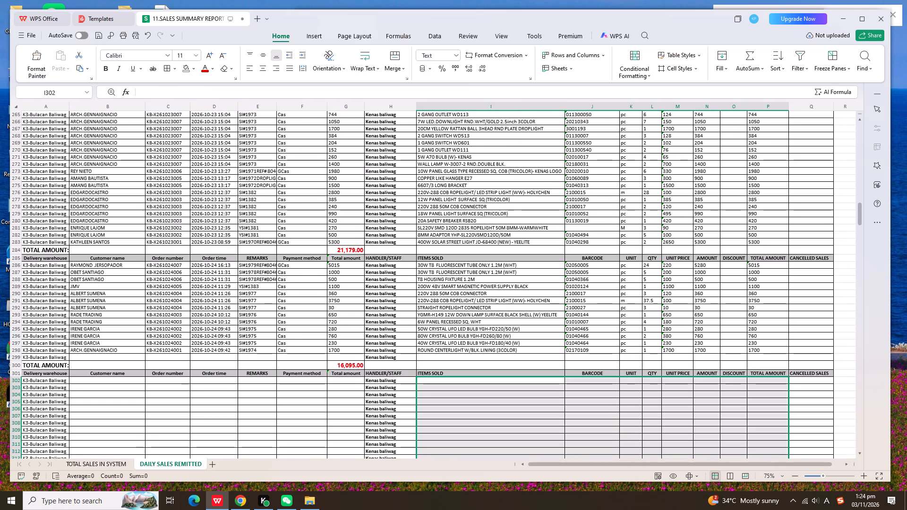
left_click_drag(133, 263, 346, 351)
key("Delete")
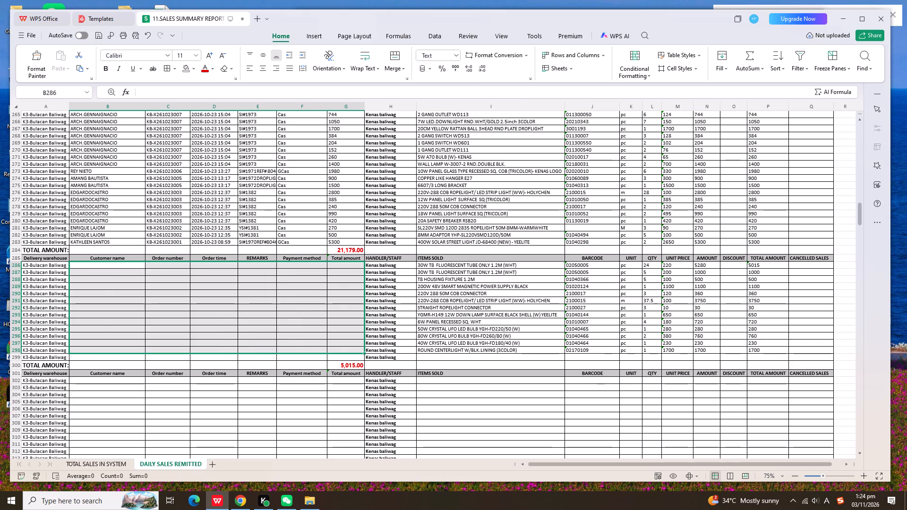
left_click_drag(499, 267, 752, 352)
key("Delete")
Clear the 2026-10-23 order and item details in rows 265 to 283, keeping the warehouse and staff columns.
scroll(337, 164, "up", 4)
left_click_drag(137, 202, 150, 210)
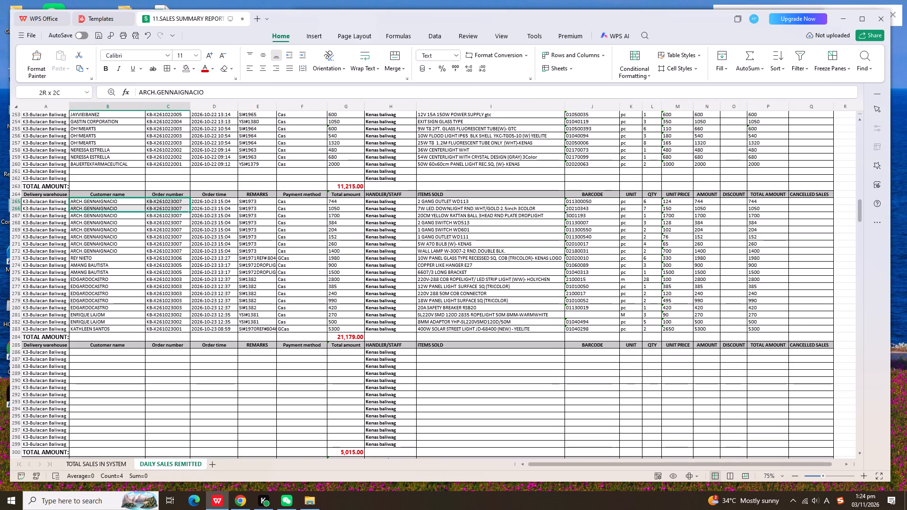
left_click_drag(150, 210, 342, 328)
key("Delete")
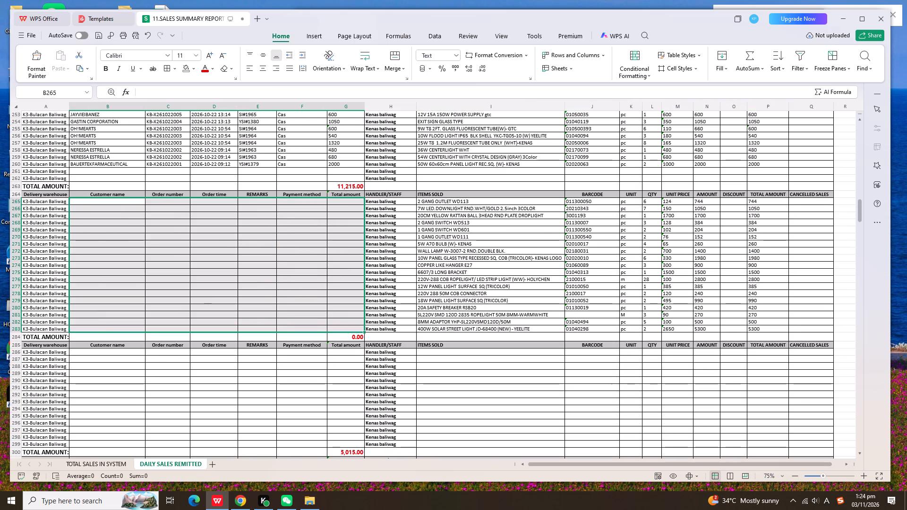
left_click_drag(534, 202, 766, 327)
key("Delete")
Clear the 2026-10-22 order and item details in rows 245 to 261, keeping the warehouse and staff columns.
scroll(403, 214, "up", 6)
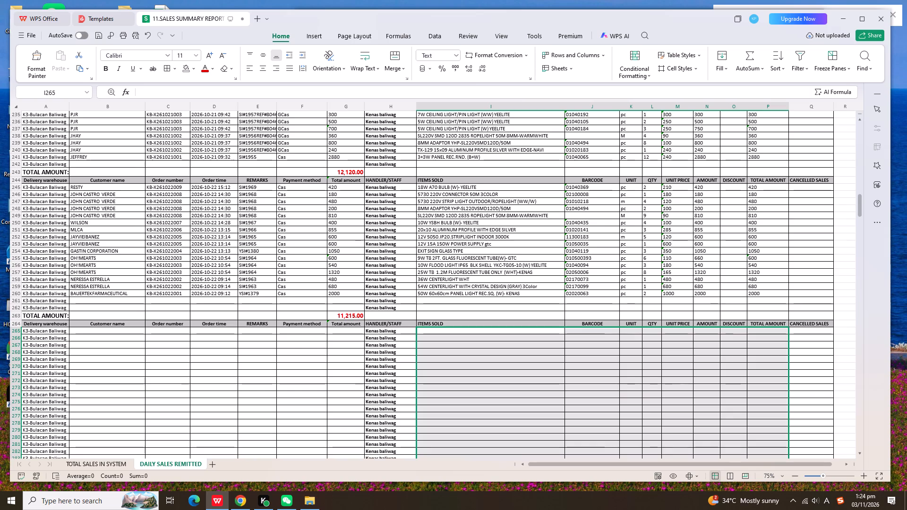
left_click_drag(131, 187, 345, 299)
key("Delete")
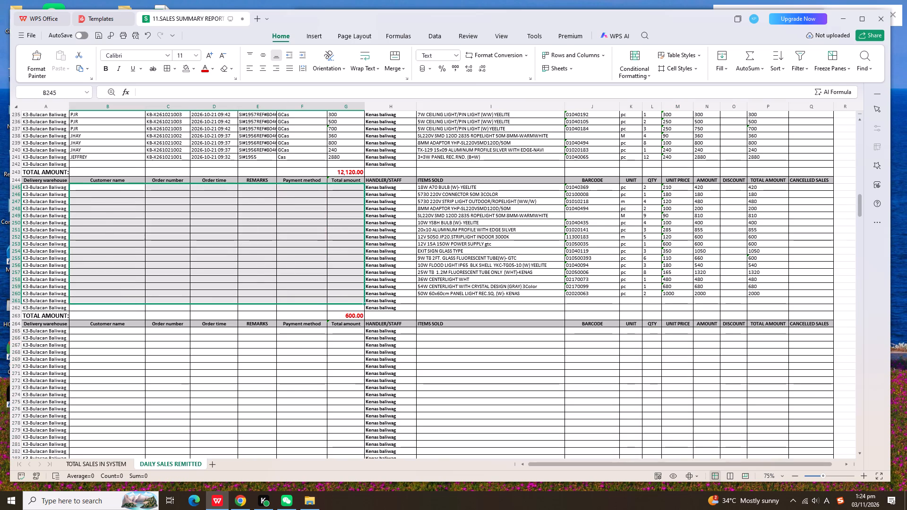
left_click_drag(507, 186, 772, 300)
key("Delete")
Clear the 2026-10-21 order and item details in rows 229 to 242, keeping the warehouse and staff columns.
scroll(396, 221, "up", 6)
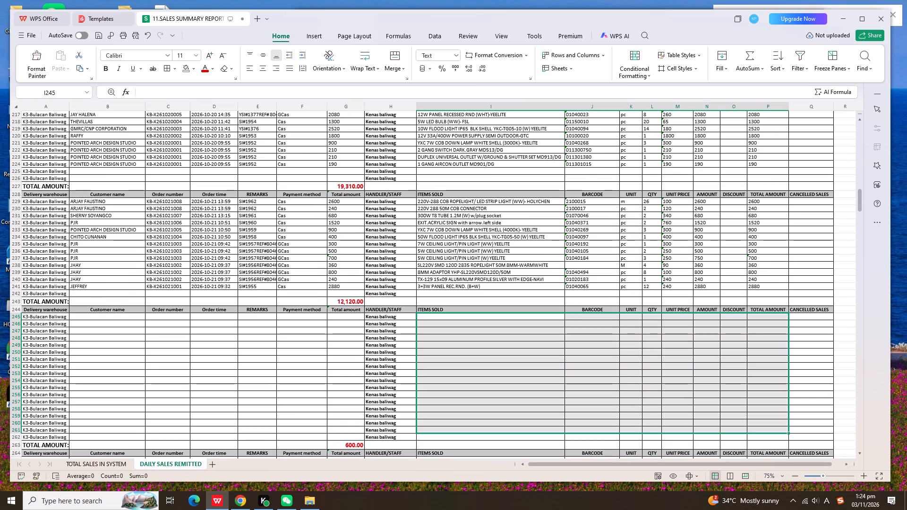
left_click_drag(134, 199, 353, 293)
key("Delete")
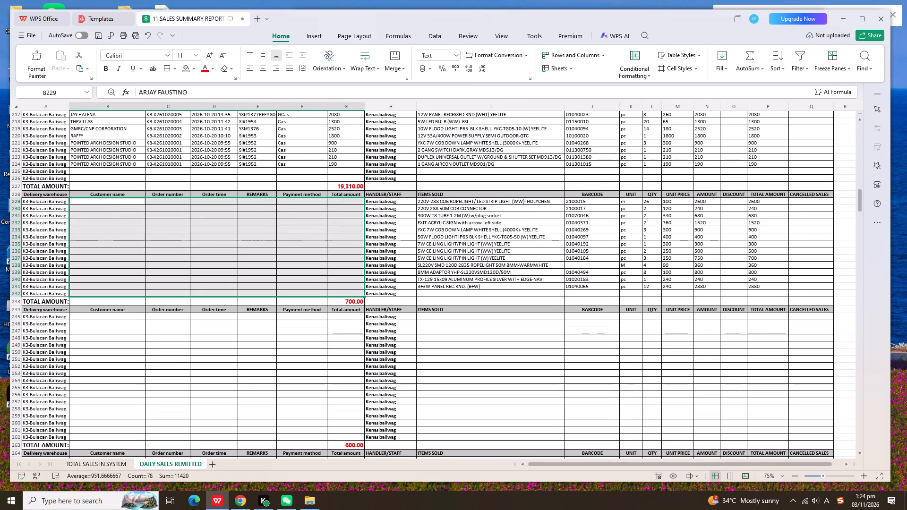
left_click_drag(503, 200, 761, 291)
key("Delete")
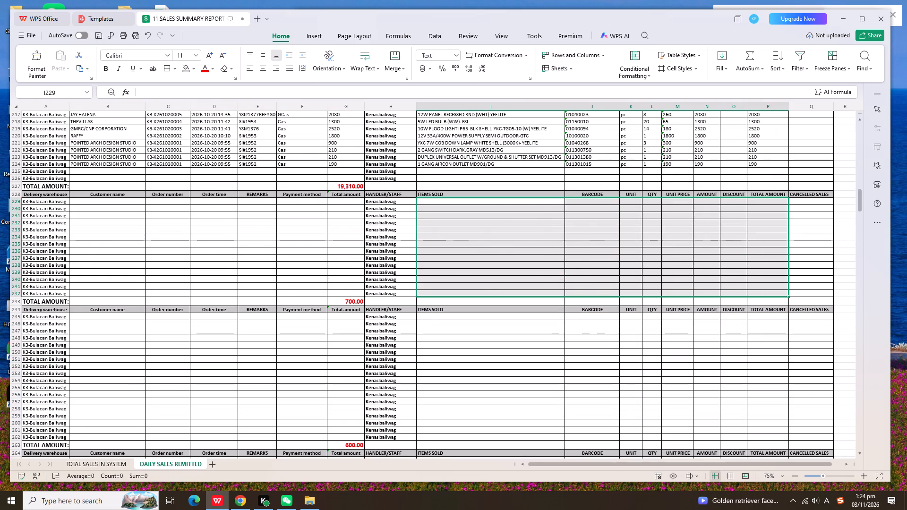
Clear the 2026-10-20 order and item details in the block starting at row 215, keeping the warehouse and staff columns.
scroll(441, 212, "up", 7)
left_click_drag(129, 252, 345, 314)
key("Delete")
left_click(527, 247)
left_click_drag(527, 250, 774, 331)
key("Delete")
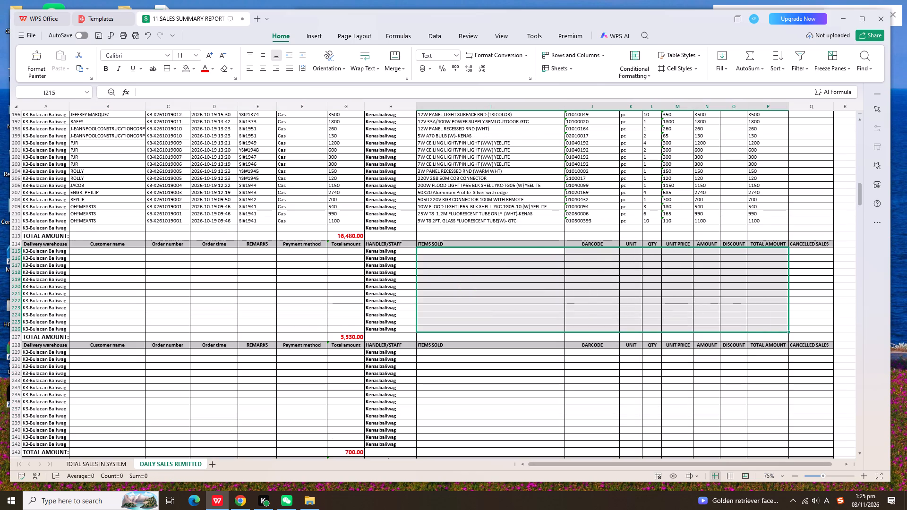
Clear the 2026-10-19 order and item details in rows 195 to 211, keeping the warehouse and staff columns.
scroll(409, 230, "up", 4)
left_click_drag(134, 172, 286, 254)
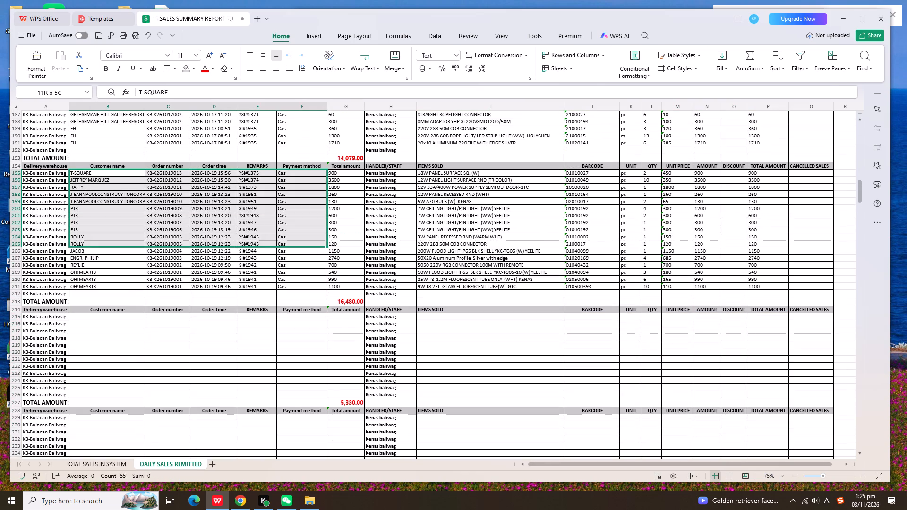
left_click_drag(286, 254, 333, 285)
key("Delete")
left_click_drag(513, 172, 706, 288)
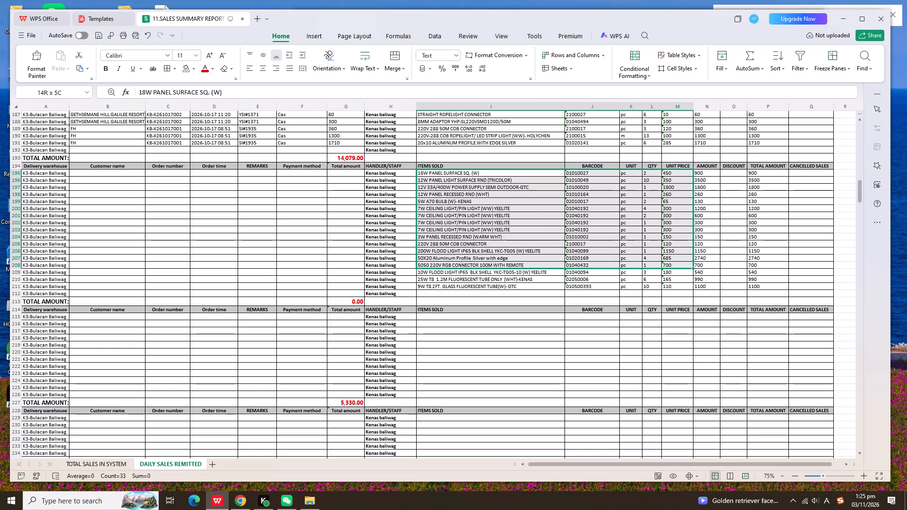
left_click_drag(706, 288, 762, 291)
key("Delete")
Clear the 2026-10-17 order and item details in rows 176 to 191, keeping the warehouse and staff columns.
scroll(505, 203, "up", 6)
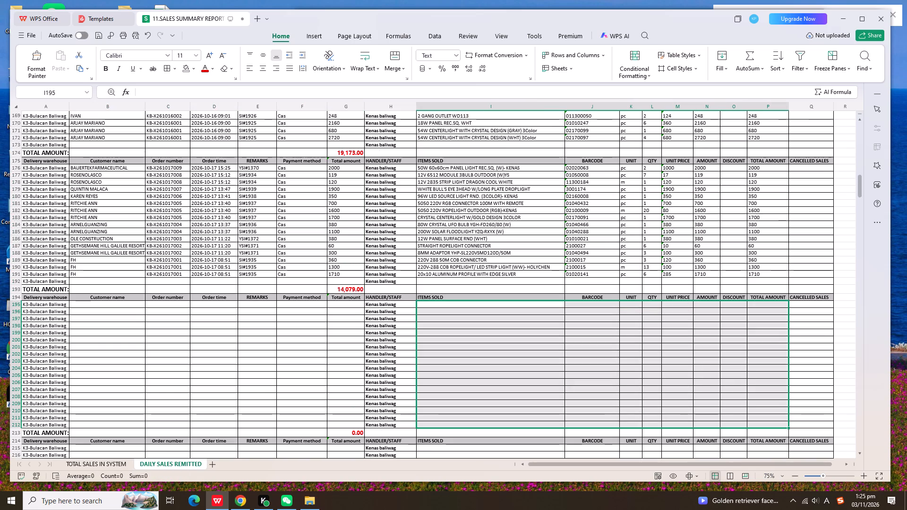
left_click_drag(125, 169, 347, 276)
key("Delete")
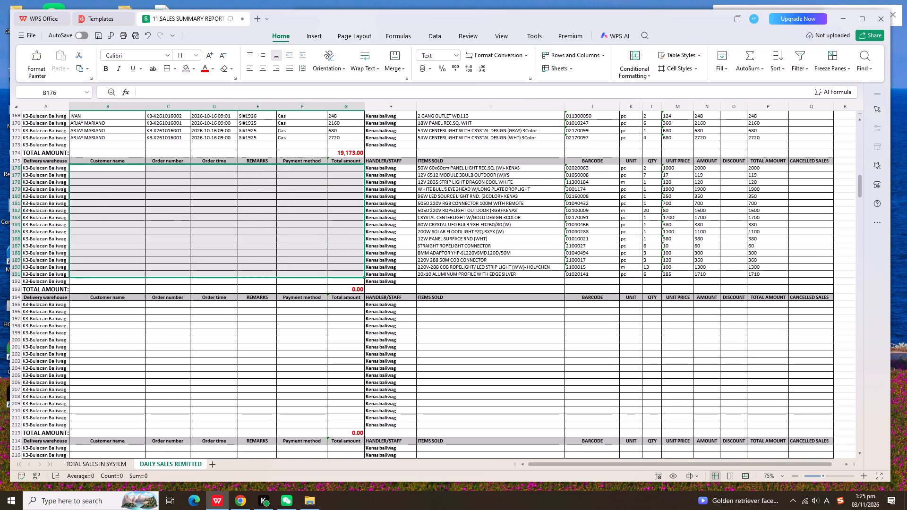
left_click_drag(523, 168, 763, 281)
key("Delete")
Clear the 2026-10-16 order and item details in rows 160 to 172, keeping the warehouse and staff columns.
scroll(395, 225, "up", 6)
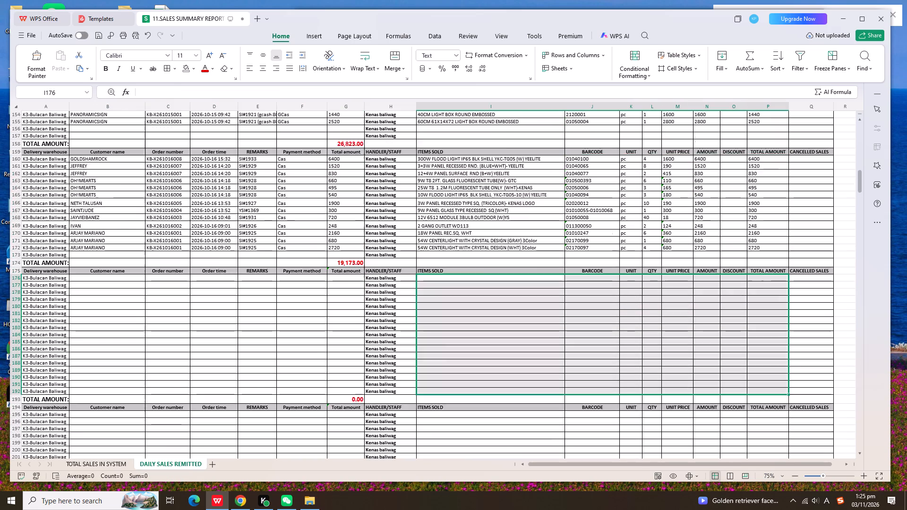
left_click_drag(120, 180, 338, 268)
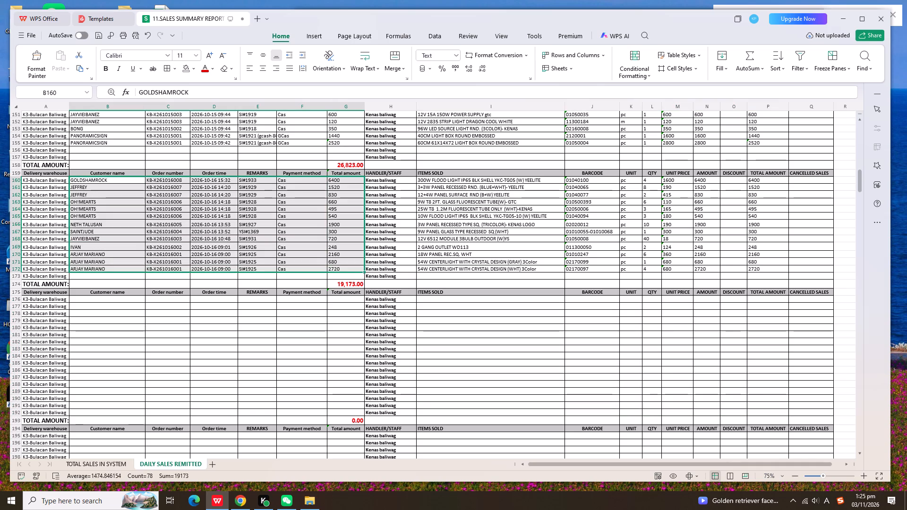
key("Delete")
left_click_drag(526, 181, 748, 275)
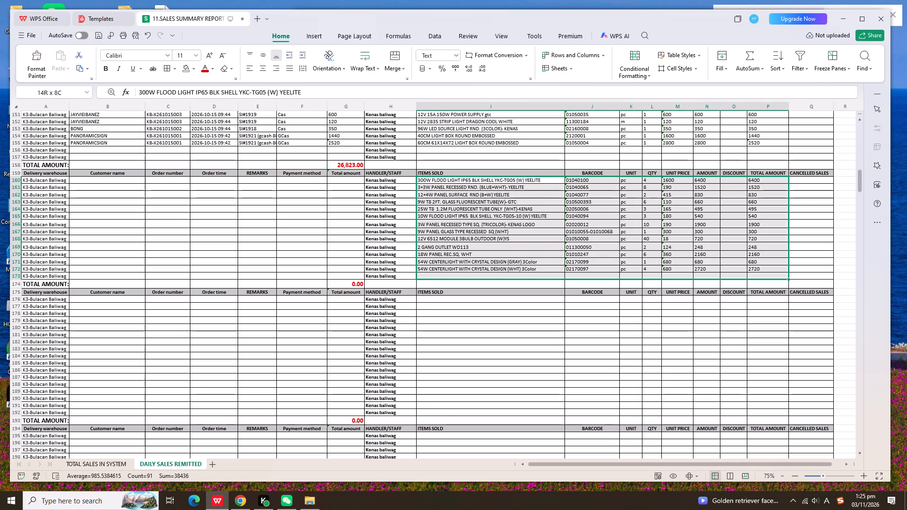
left_click_drag(748, 275, 748, 274)
key("Delete")
Remove the yellow fill from the cancelled-sale row 149.
scroll(318, 198, "up", 7)
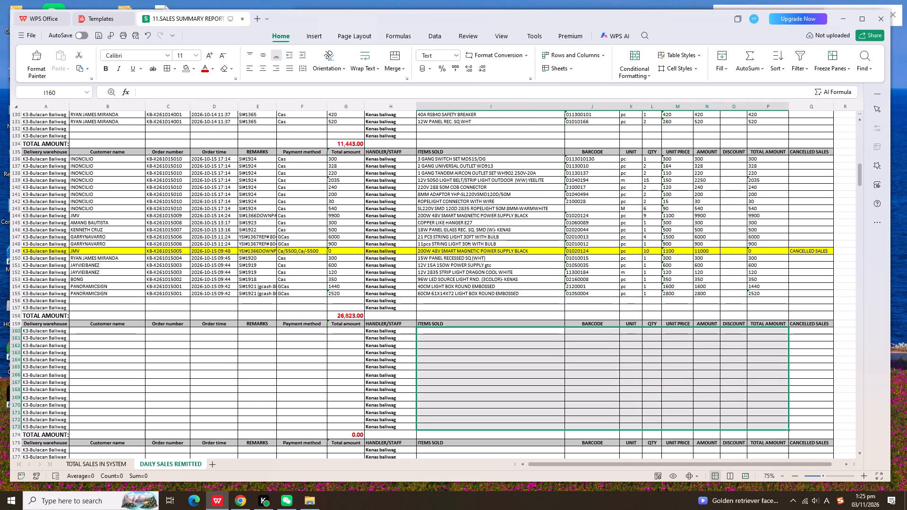
left_click(9, 248)
left_click(16, 250)
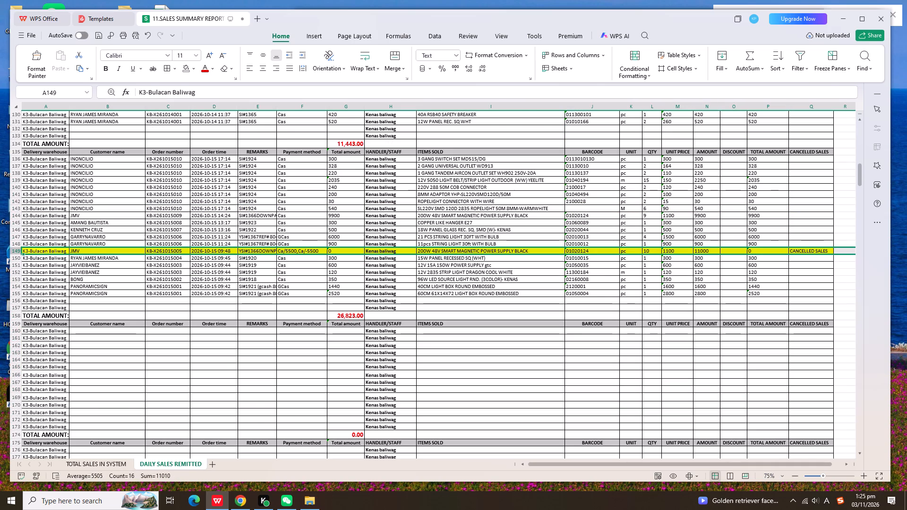
left_click(194, 71)
left_click(186, 84)
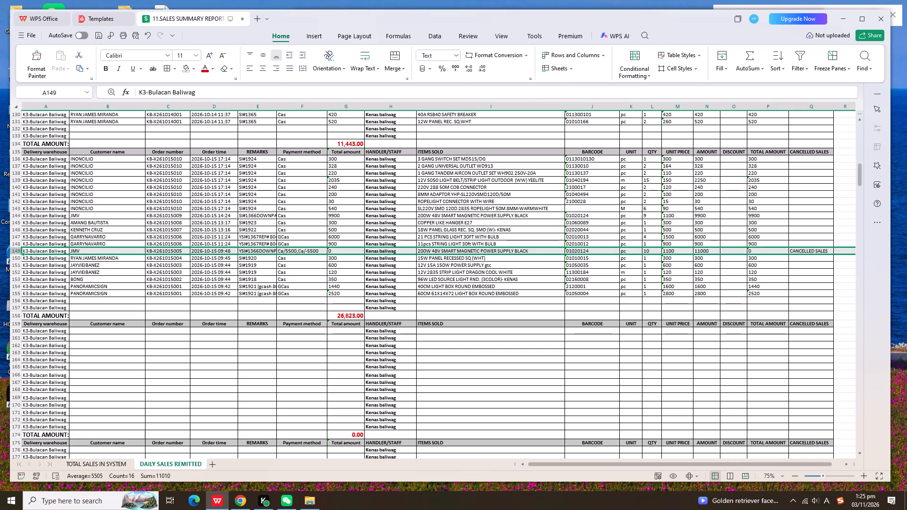
Clear the 2026-10-15 order and item details in rows 136 to 156, including the cancelled-sales note, keeping the warehouse and staff columns.
left_click_drag(116, 159, 345, 298)
key("Delete")
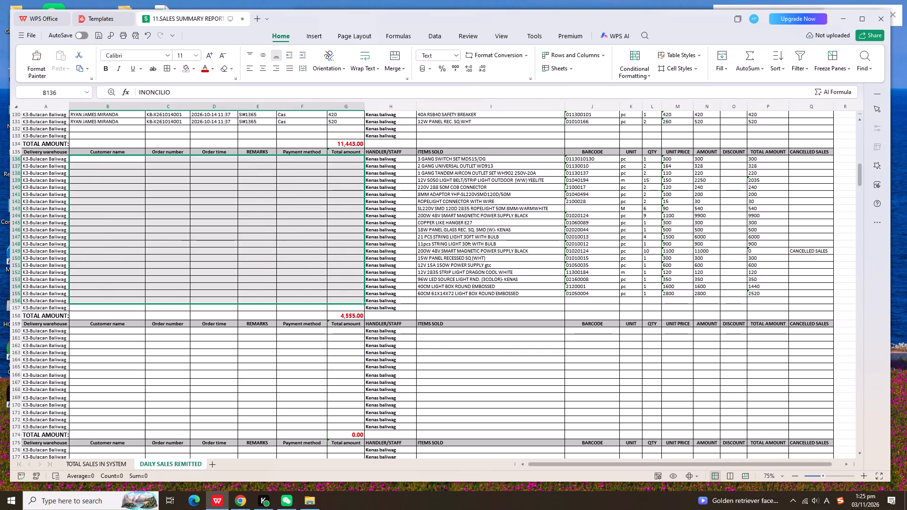
left_click_drag(531, 161, 811, 297)
key("Delete")
key("Delete")
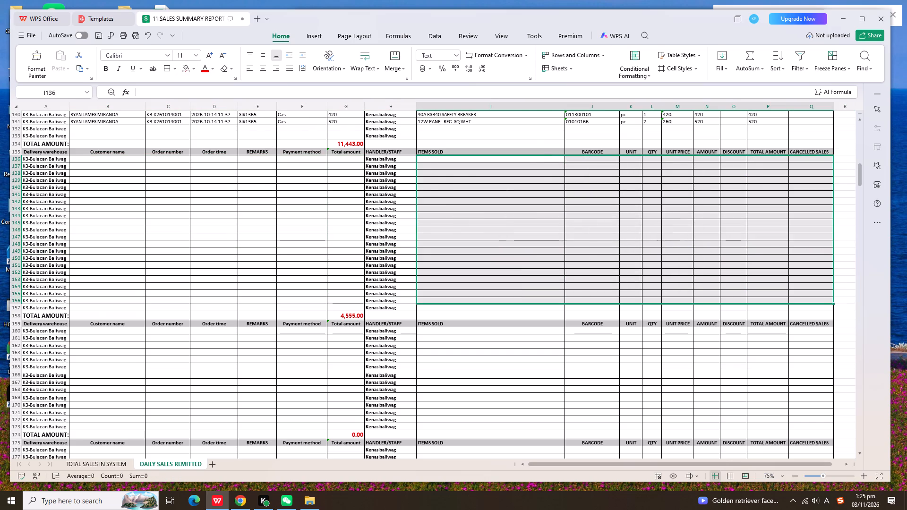
Clear the 2026-10-14 order and item details in rows 119 to 131, keeping the warehouse and staff columns.
scroll(527, 199, "up", 7)
left_click_drag(128, 189, 338, 275)
key("Delete")
left_click_drag(485, 187, 727, 276)
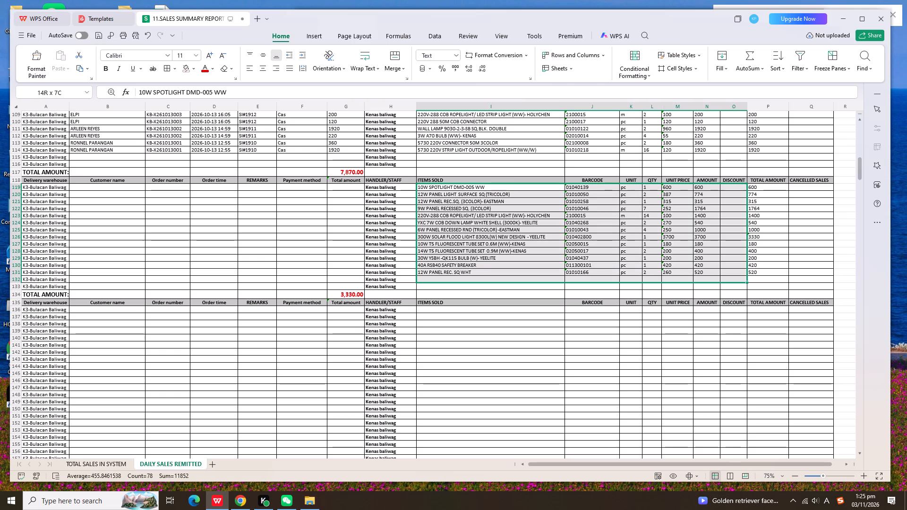
left_click_drag(727, 276, 760, 279)
key("Delete")
Clear the 2026-10-13 order and item details in rows 107 to 114, keeping the warehouse and staff columns.
scroll(548, 236, "up", 7)
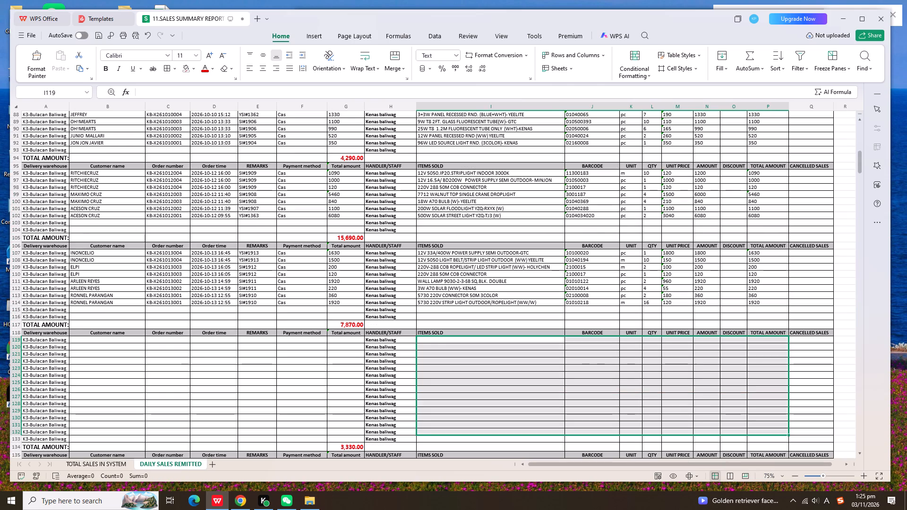
left_click_drag(137, 255, 351, 304)
key("Delete")
left_click_drag(546, 253, 745, 311)
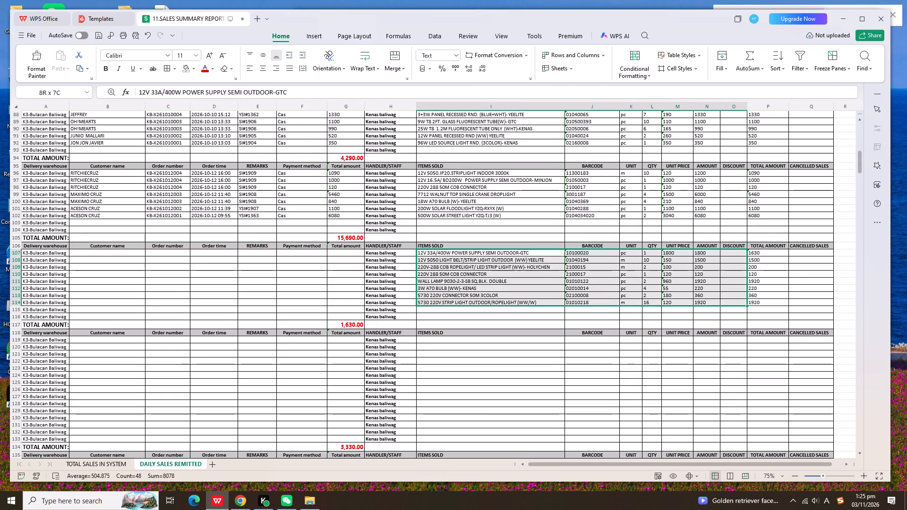
left_click_drag(745, 311, 777, 317)
key("Delete")
Clear the 2026-10-12 order and item details in rows 96 to 102, keeping the warehouse and staff columns.
left_click_drag(120, 172, 224, 188)
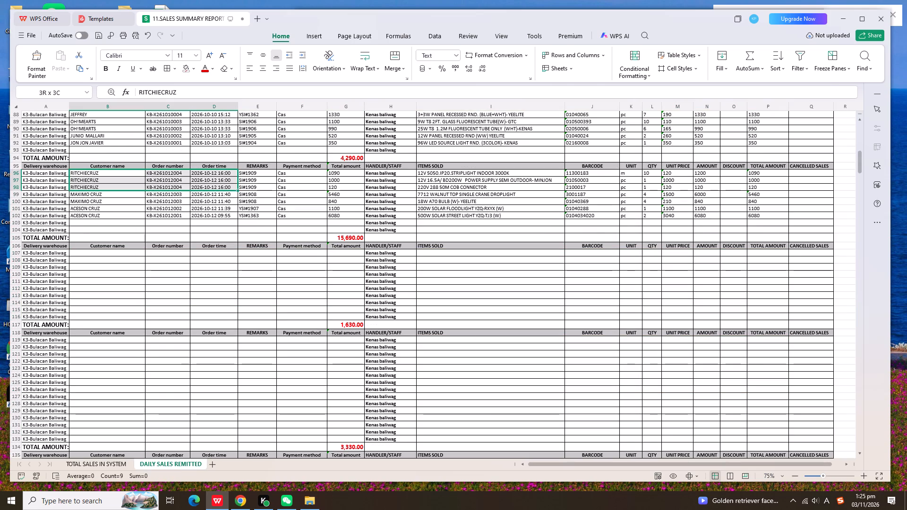
left_click_drag(224, 188, 340, 221)
key("Delete")
left_click_drag(476, 174, 713, 215)
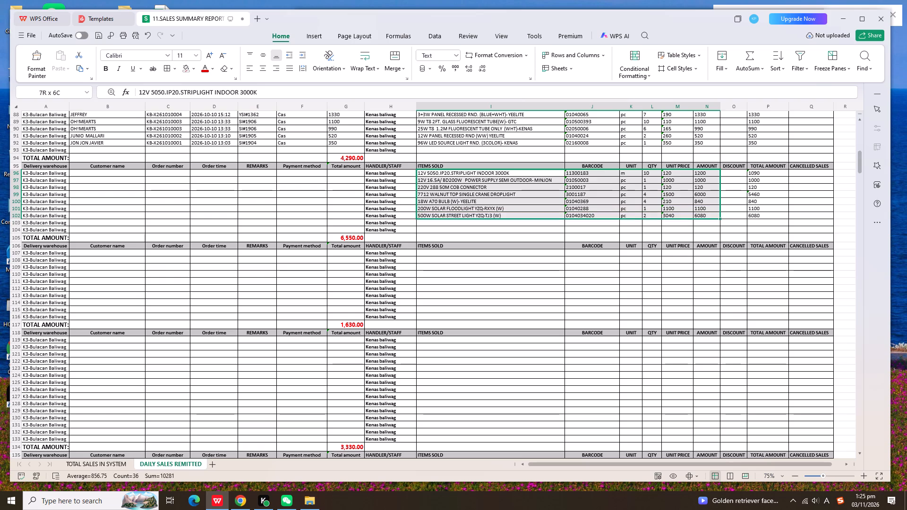
left_click_drag(713, 215, 765, 223)
key("Delete")
Clear the 2026-10-10 order and item details in rows 88 to 92, keeping the warehouse and staff columns.
scroll(395, 161, "up", 6)
left_click_drag(116, 244, 181, 256)
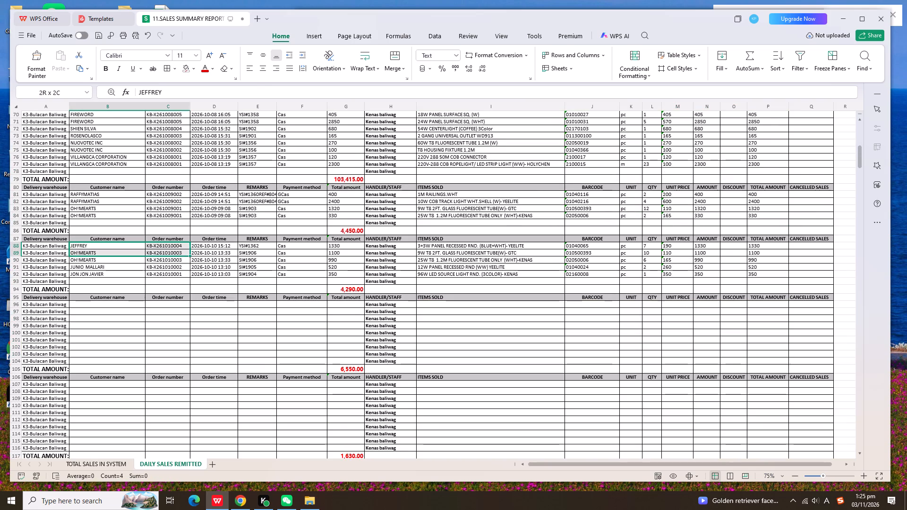
left_click_drag(181, 256, 342, 274)
key("Delete")
key("Delete")
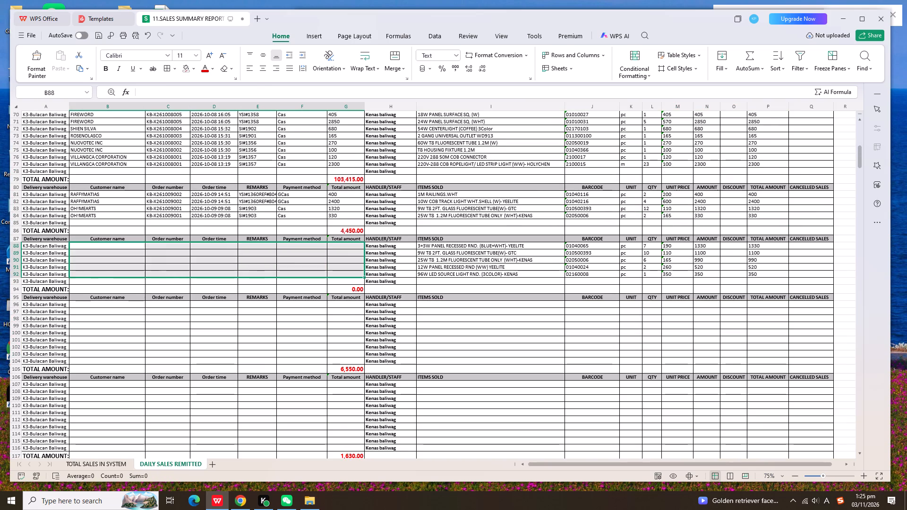
left_click_drag(498, 242, 699, 279)
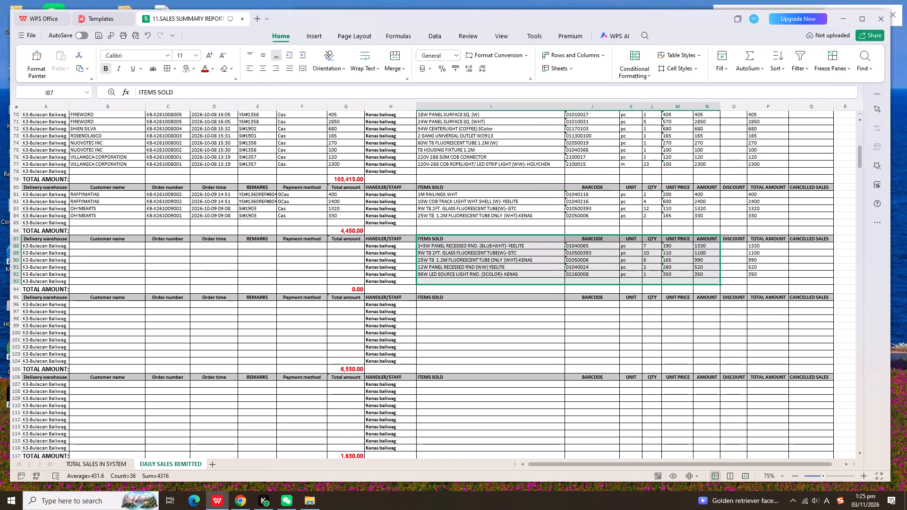
left_click_drag(548, 245, 788, 289)
key("Delete")
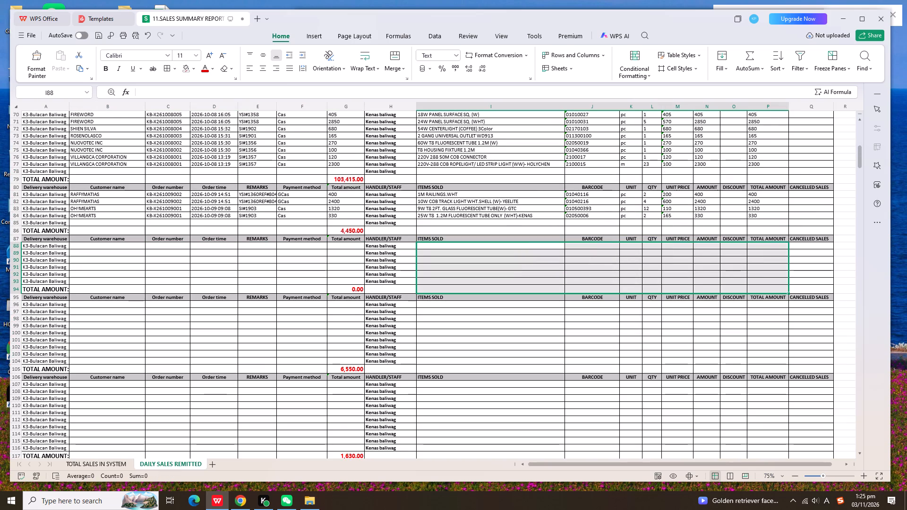
Clear the 2026-10-09 order and item details in rows 81 to 84, keeping the warehouse and staff columns.
left_click_drag(142, 193, 349, 217)
key("Delete")
left_click_drag(443, 195, 546, 210)
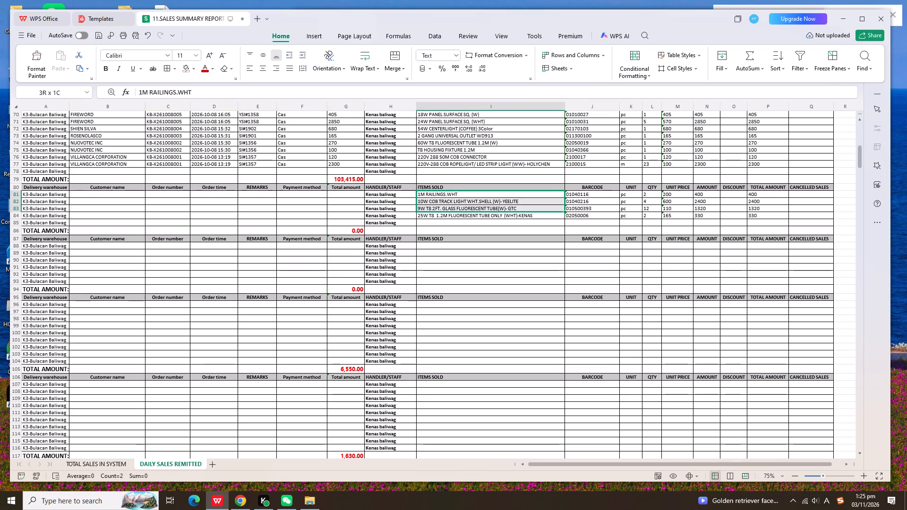
left_click_drag(546, 210, 761, 224)
key("Delete")
scroll(507, 207, "up", 7)
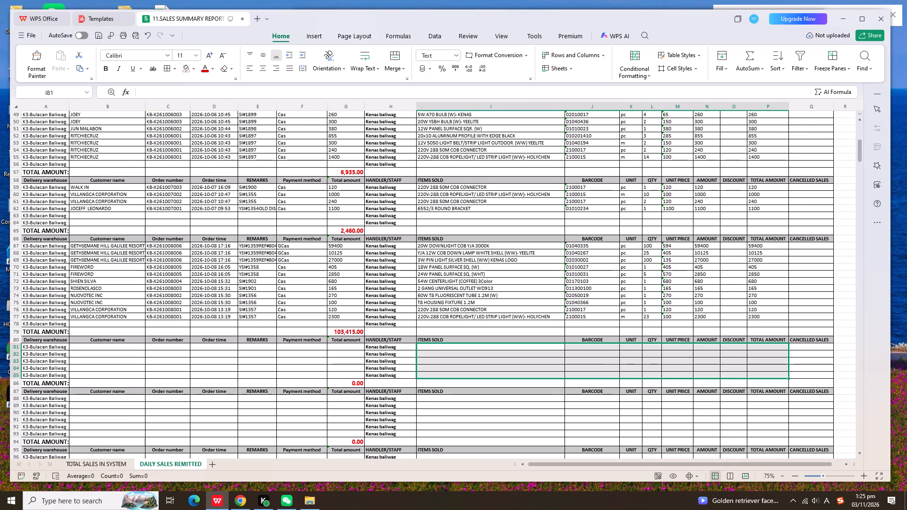
Clear the 2026-10-08 order and item details in rows 67 to 78, keeping the warehouse and staff columns.
left_click_drag(130, 248, 353, 322)
key("Delete")
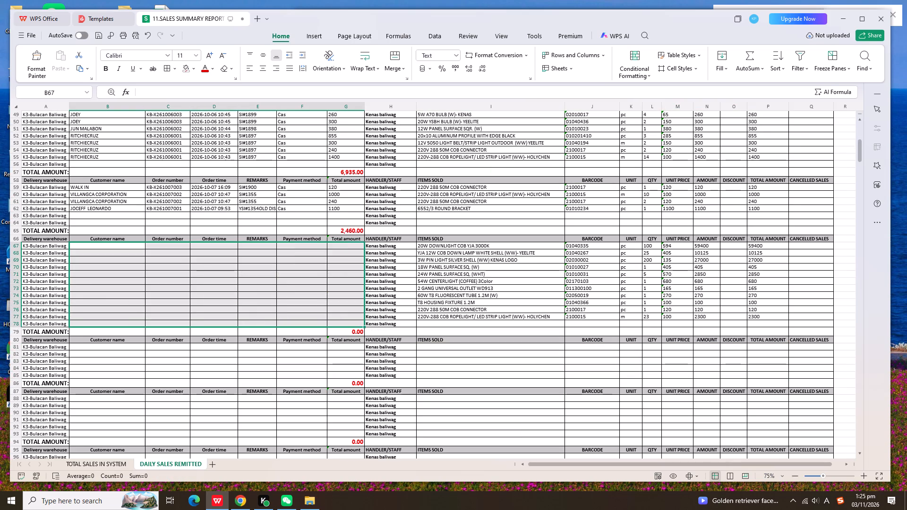
left_click_drag(527, 246, 771, 317)
key("Delete")
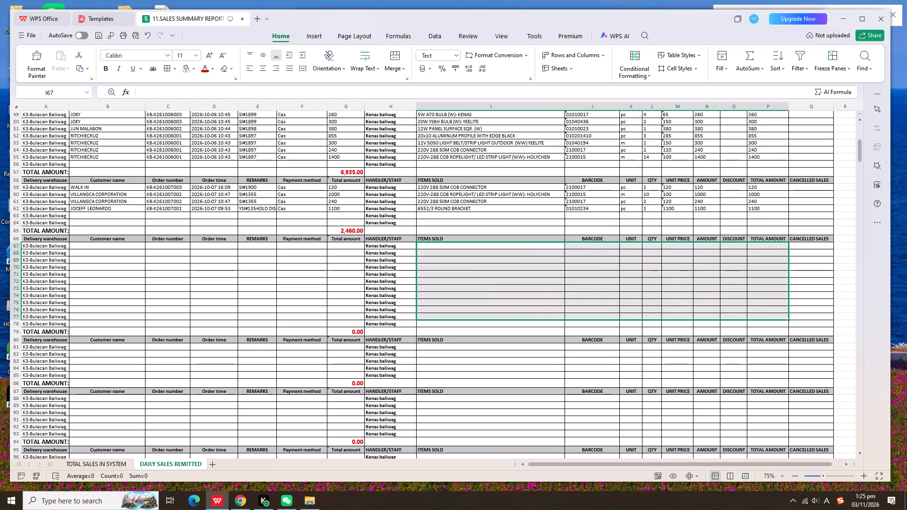
Clear the 2026-10-07 order and item details in rows 59 to 63, keeping the warehouse and staff columns.
left_click_drag(137, 187, 337, 218)
key("Delete")
left_click_drag(499, 187, 764, 212)
key("Delete")
Clear the 2026-10-06 order and item details in rows 48 to 56, keeping the warehouse and staff columns.
scroll(459, 205, "up", 6)
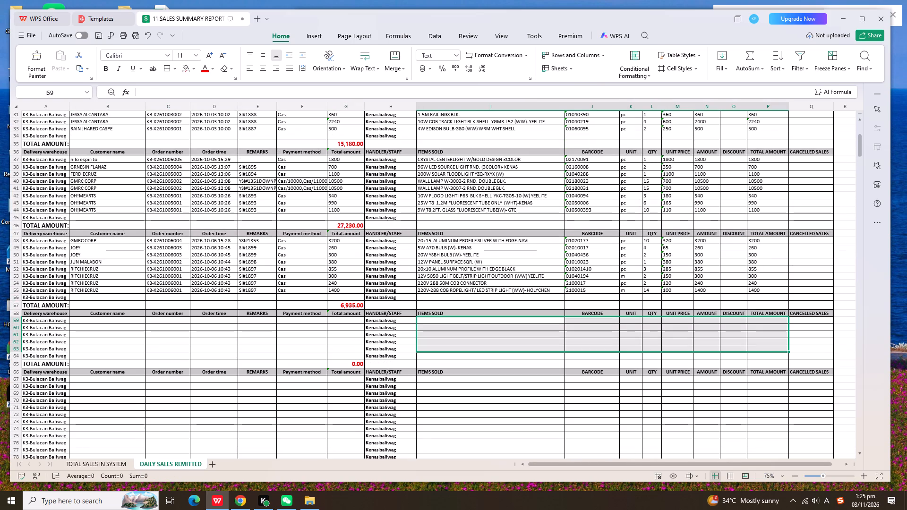
left_click_drag(115, 241, 343, 289)
key("Delete")
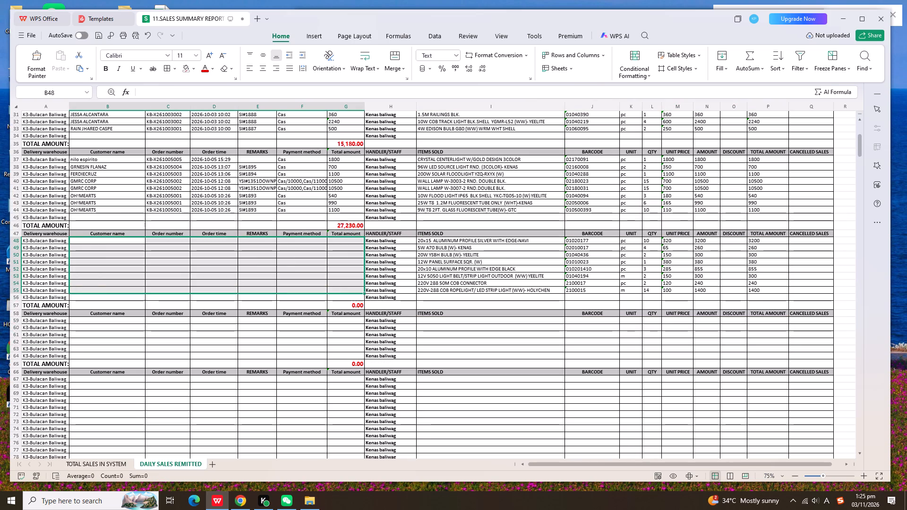
left_click_drag(498, 240, 751, 297)
key("Delete")
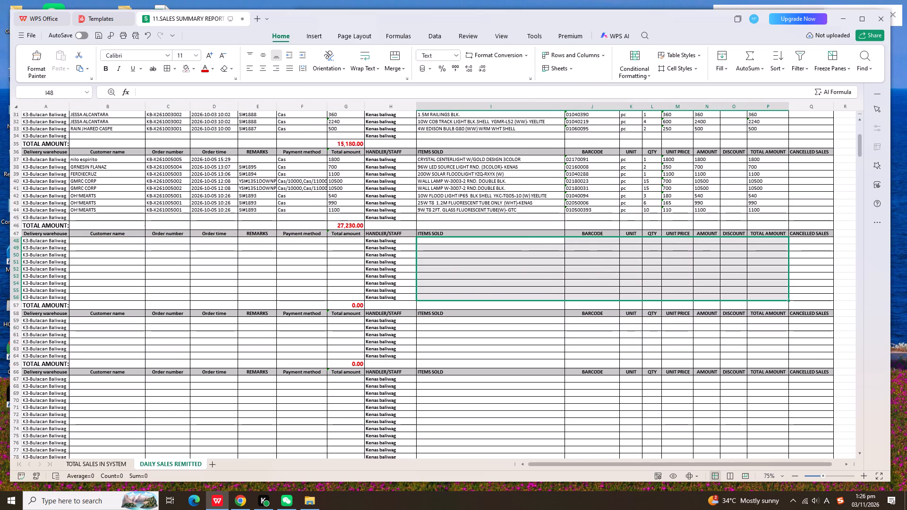
Clear the 2026-10-05 order and item details in rows 37 to 44, keeping the warehouse and staff columns.
left_click_drag(105, 160, 347, 209)
key("Delete")
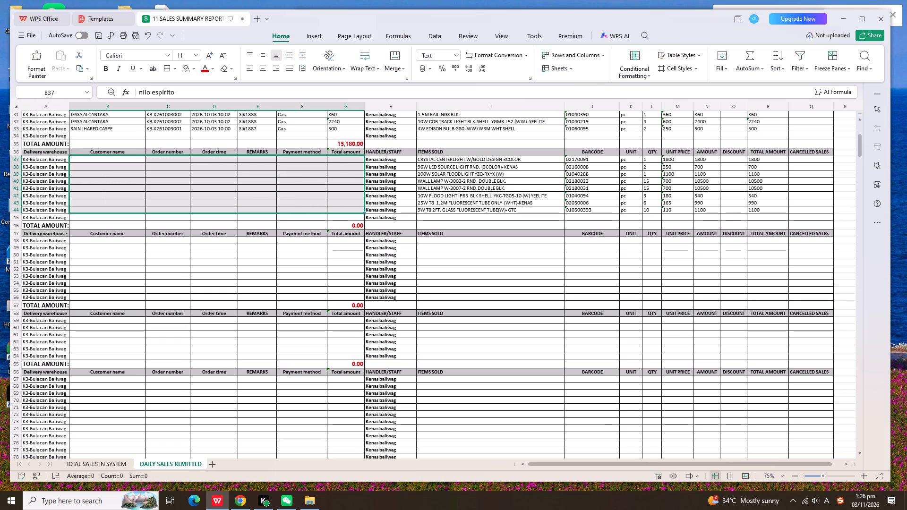
left_click_drag(459, 161, 774, 214)
key("Delete")
Clear the 2026-10-03 order and item details in rows 24 to 34, keeping the warehouse and staff columns.
scroll(459, 217, "up", 5)
left_click_drag(132, 174, 346, 240)
key("Delete")
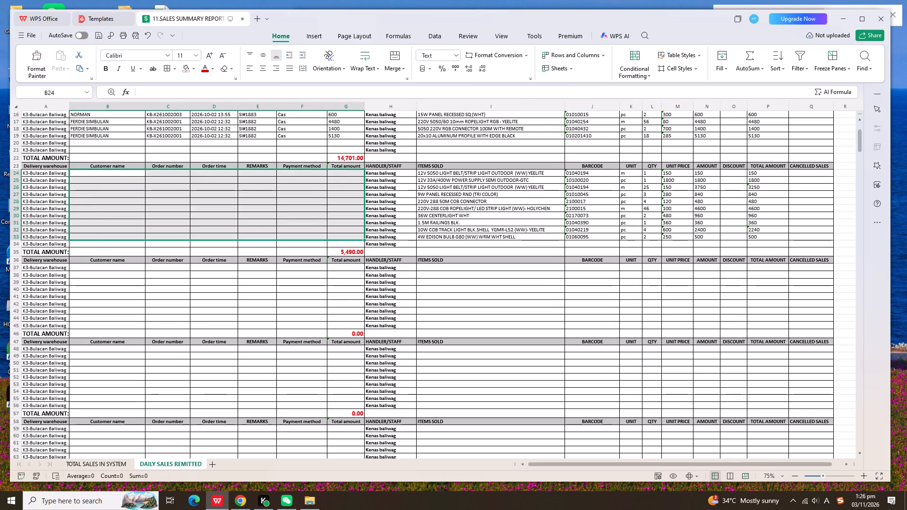
left_click_drag(545, 175, 759, 243)
key("Delete")
Clear the 2026-10-02 order and item details in rows 12 to 19, keeping the warehouse and staff columns.
scroll(366, 187, "up", 5)
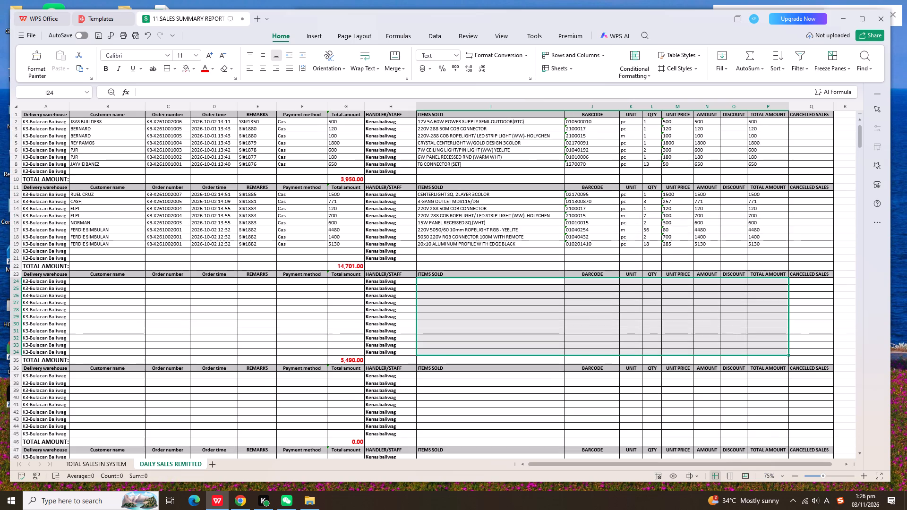
left_click_drag(134, 194, 338, 245)
key("Delete")
left_click_drag(488, 191, 488, 191)
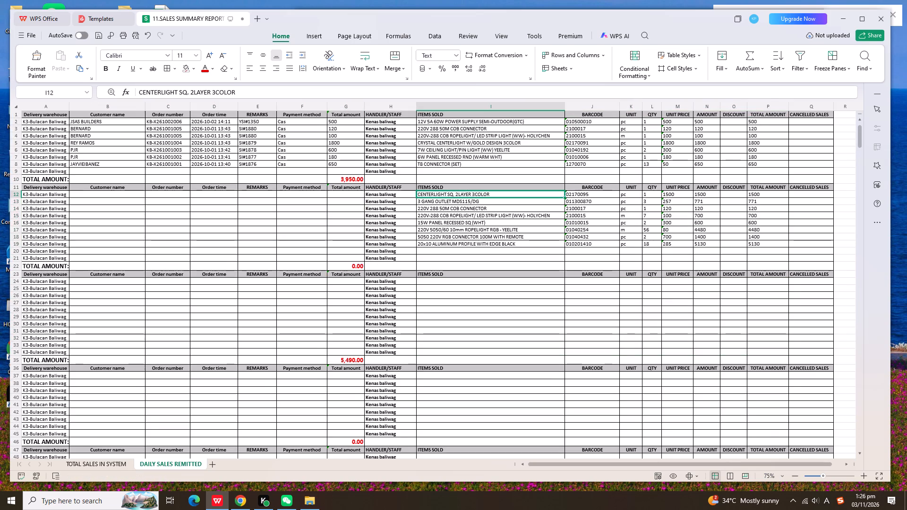
left_click_drag(488, 191, 753, 246)
key("Delete")
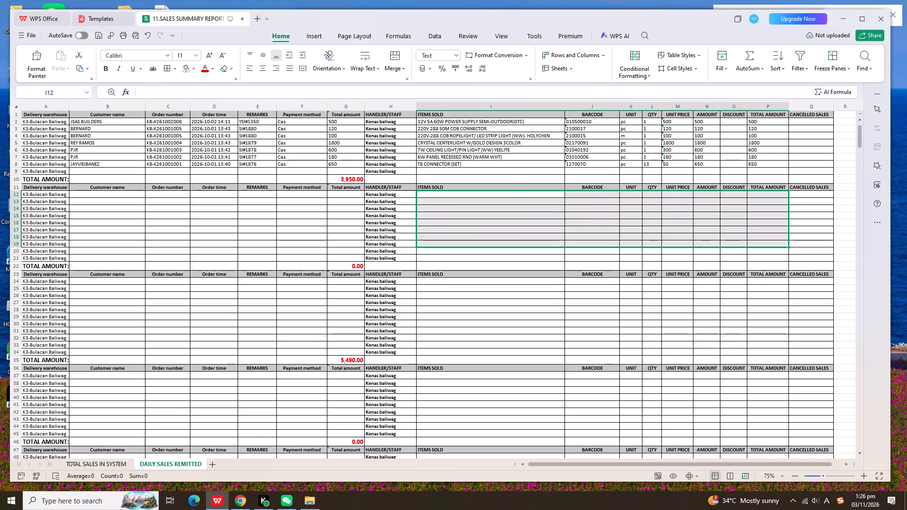
Clear the first daily block's order and item details in rows 2 to 9, keeping the warehouse and staff columns.
left_click_drag(137, 121, 329, 166)
key("Delete")
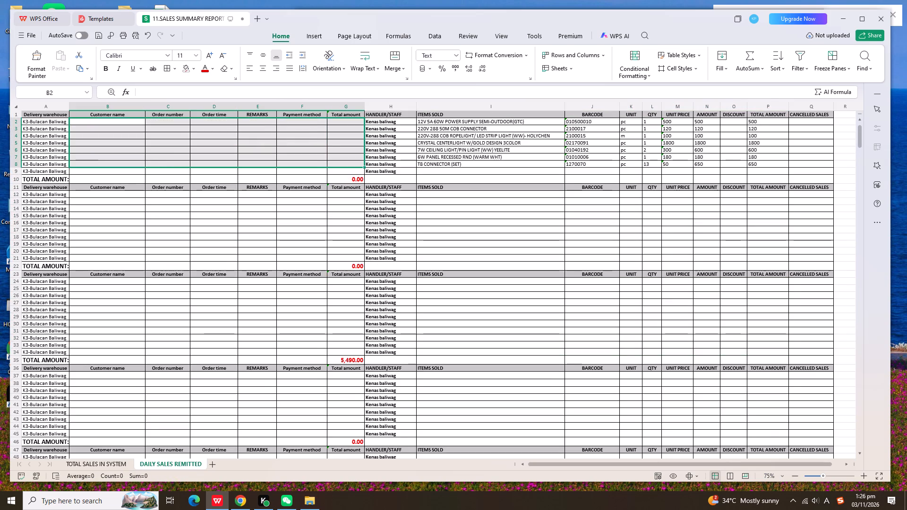
left_click_drag(530, 121, 781, 174)
key("Delete")
scroll(594, 183, "up", 7)
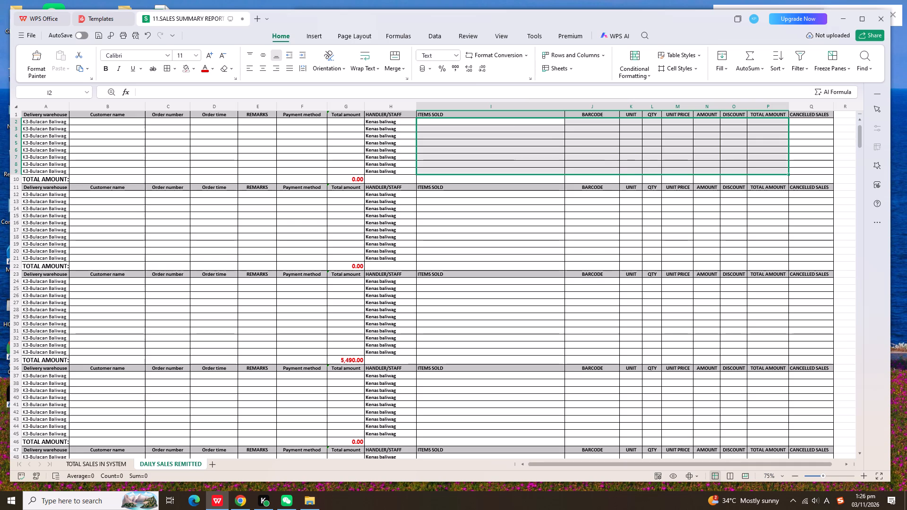
Return to the TOTAL SALES IN SYSTEM sheet, then save and close K3 BULACAN's November workbook.
left_click(485, 272)
left_click(101, 468)
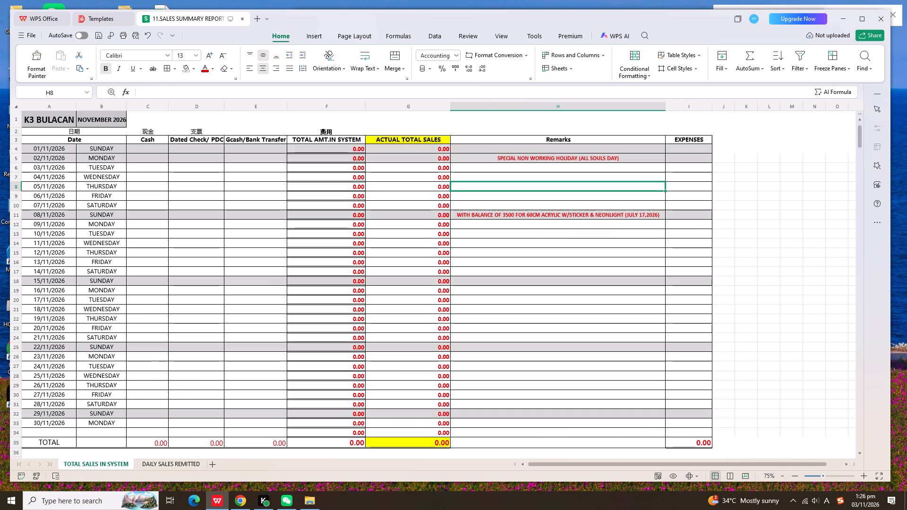
key("ctrl+s")
left_click(881, 17)
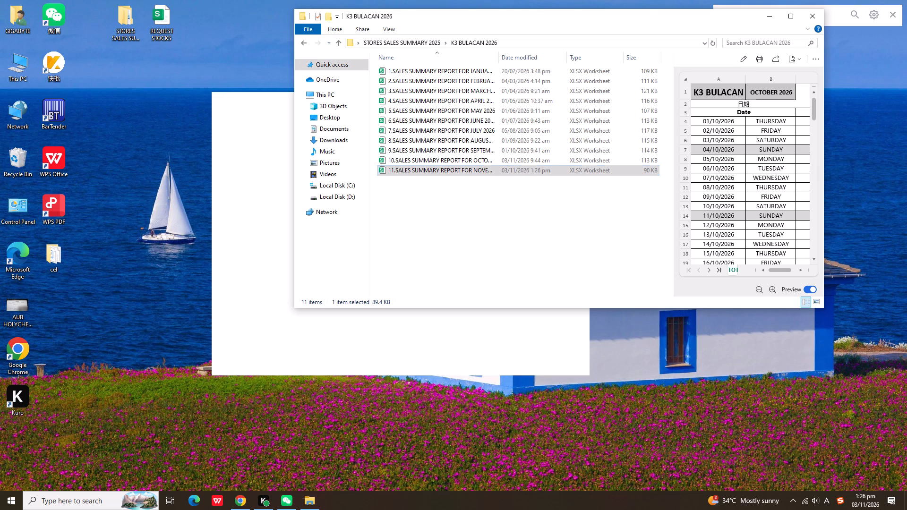
Duplicate the October 2026 sales summary report within the K4 MEXICO 2026 folder.
left_click(301, 42)
double_click(418, 104)
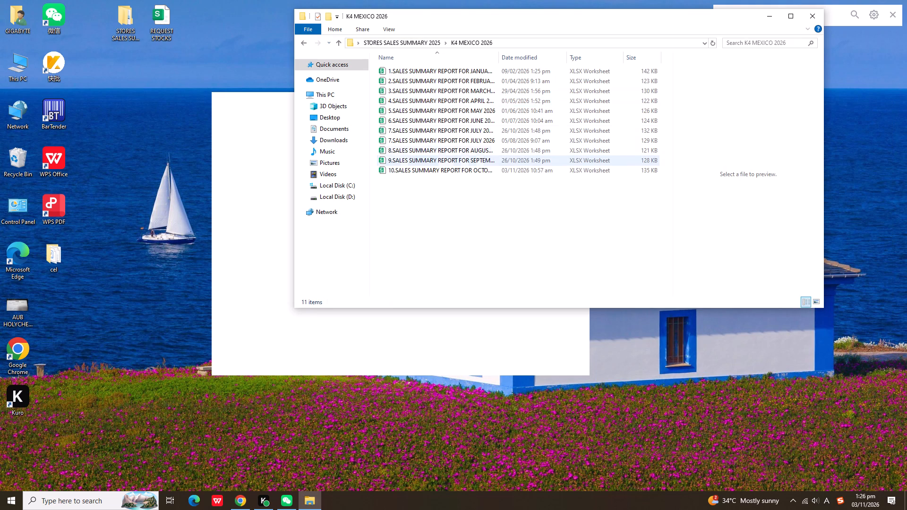
right_click(432, 171)
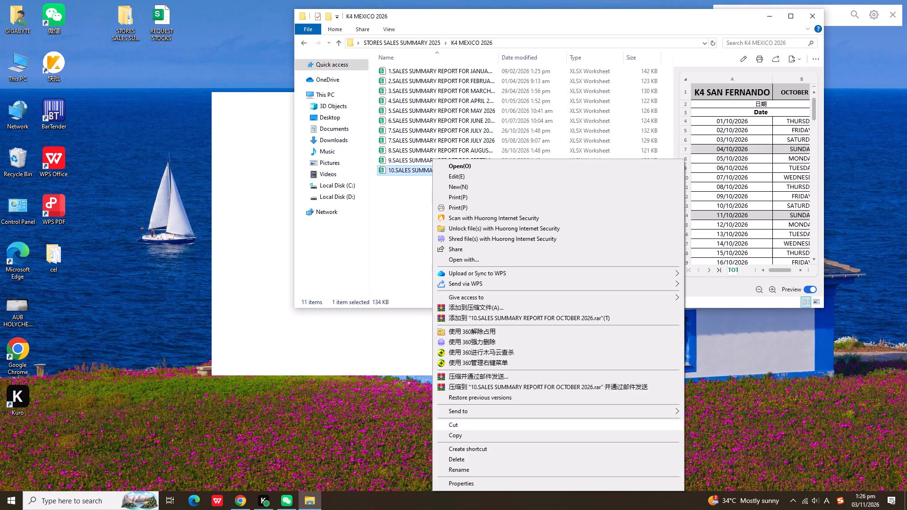
left_click(475, 434)
right_click(421, 210)
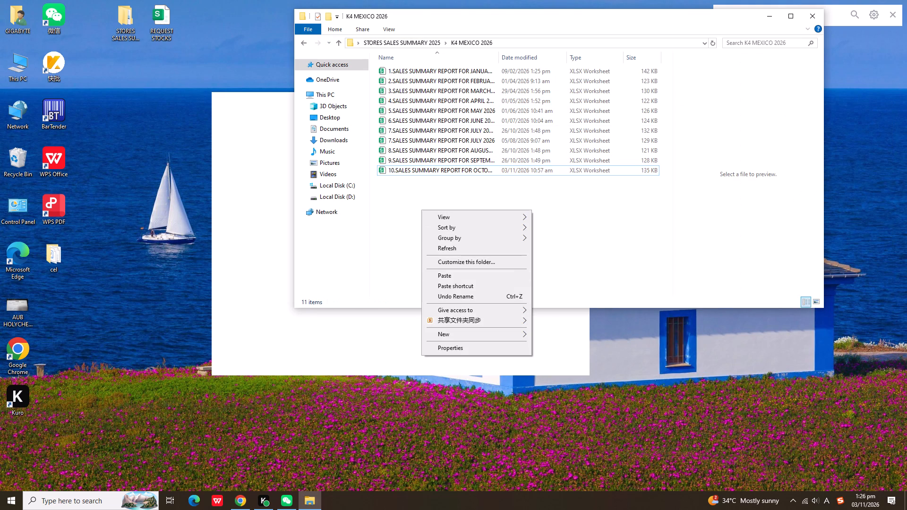
left_click(464, 272)
Rename the copied October report as 11.SALES SUMMARY REPORT FOR NOVEMBER 2026.
right_click(467, 170)
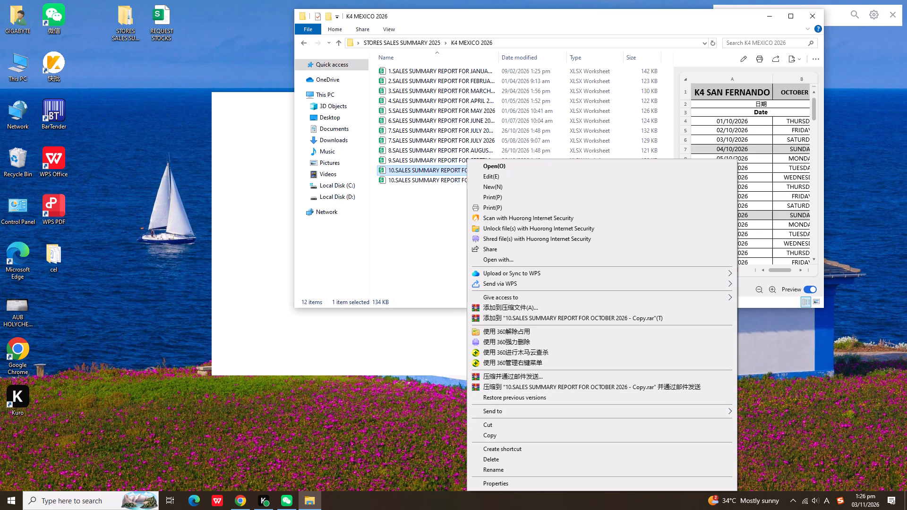
left_click(521, 469)
left_click(532, 171)
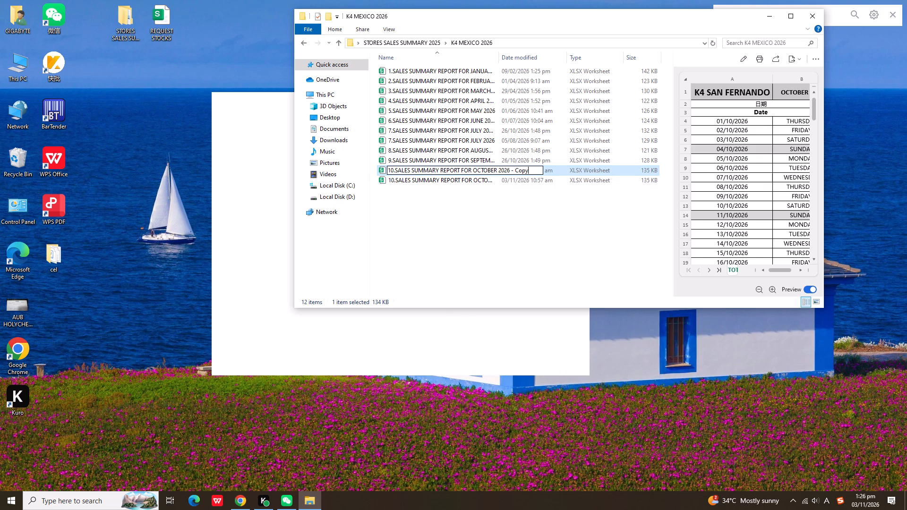
key("BackSpace")
key("BackSpace")
key("BackSpace")
key("BackSpace")
key("BackSpace")
key("BackSpace")
key("BackSpace")
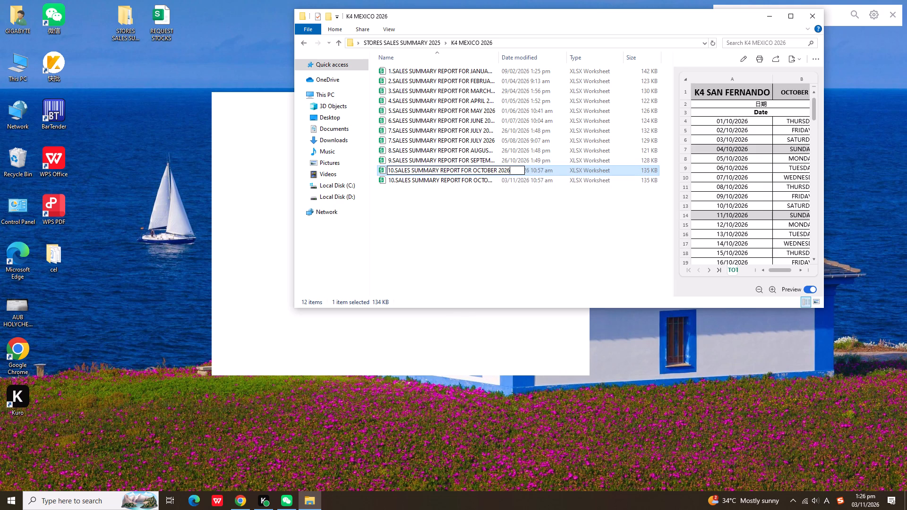
key("Left")
key("Left")
key("Left")
key("Left")
key("Left")
key("BackSpace")
key("BackSpace")
key("BackSpace")
key("BackSpace")
key("BackSpace")
key("BackSpace")
key("BackSpace")
type("NOVEMBER")
key("Left")
key("Left")
key("Left")
key("Left")
key("Left")
key("Left")
key("Left")
key("Left")
key("Left")
key("Left")
key("Left")
key("Left")
key("Left")
key("Left")
key("Left")
key("Left")
key("Left")
key("Left")
key("Left")
key("Left")
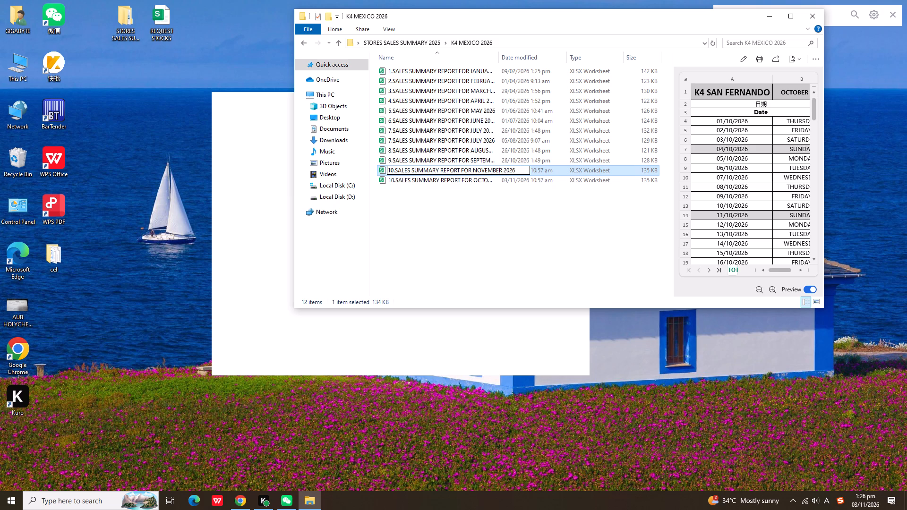
key("BackSpace")
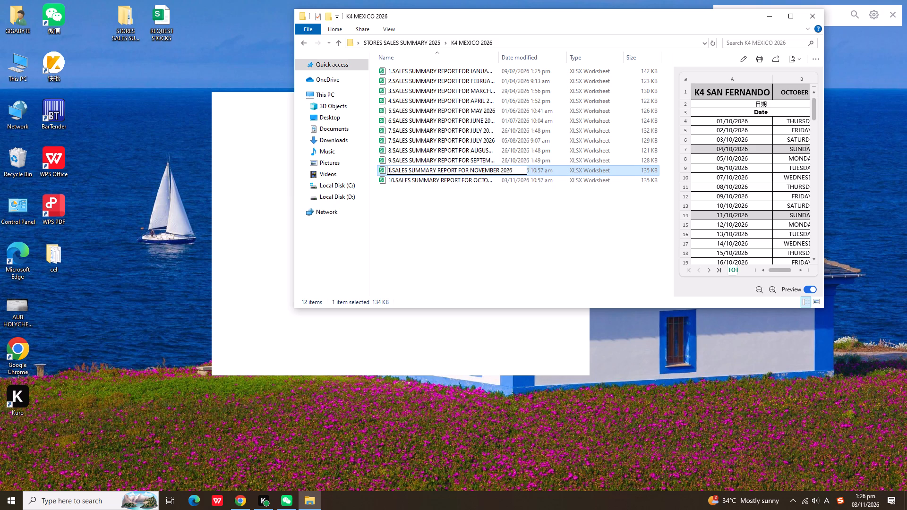
key("1")
key("Return")
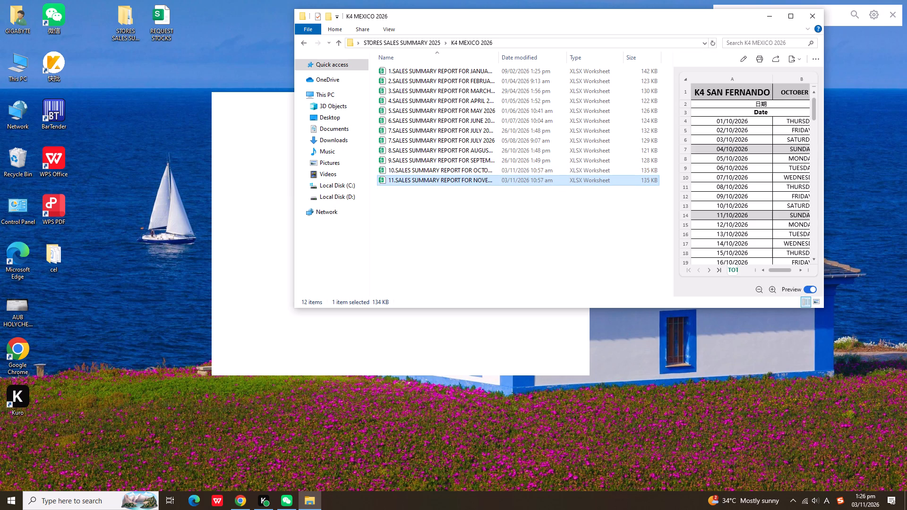
Open K4 MEXICO's November workbook and set the month heading in B1 to NOVEMBER 2026.
double_click(453, 180)
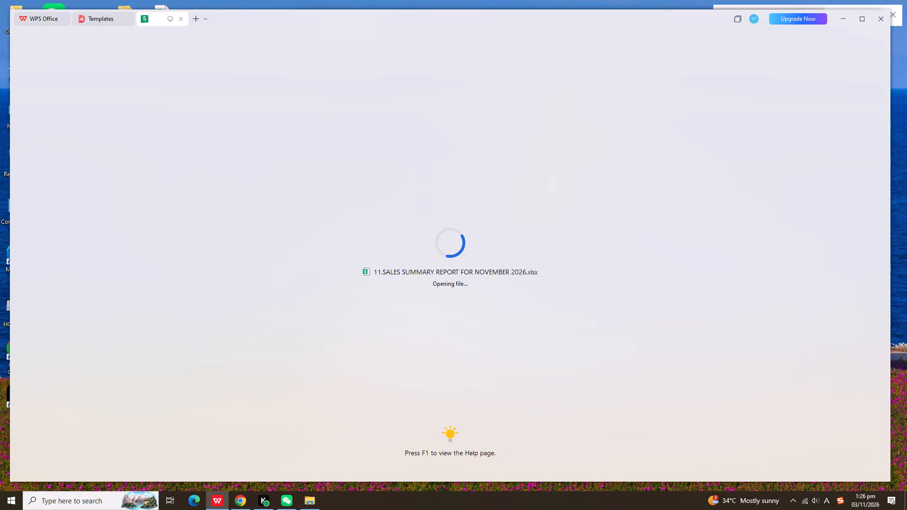
left_click(114, 120)
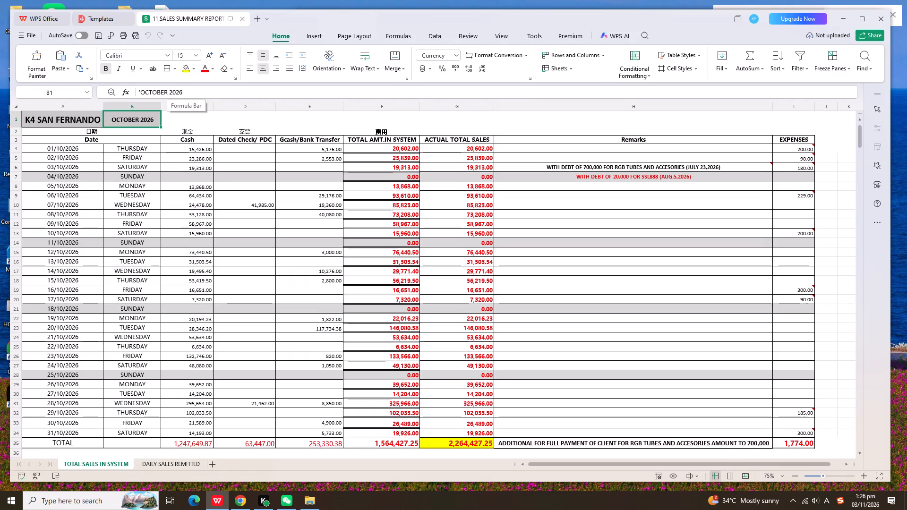
left_click(167, 92)
key("BackSpace")
key("BackSpace")
key("BackSpace")
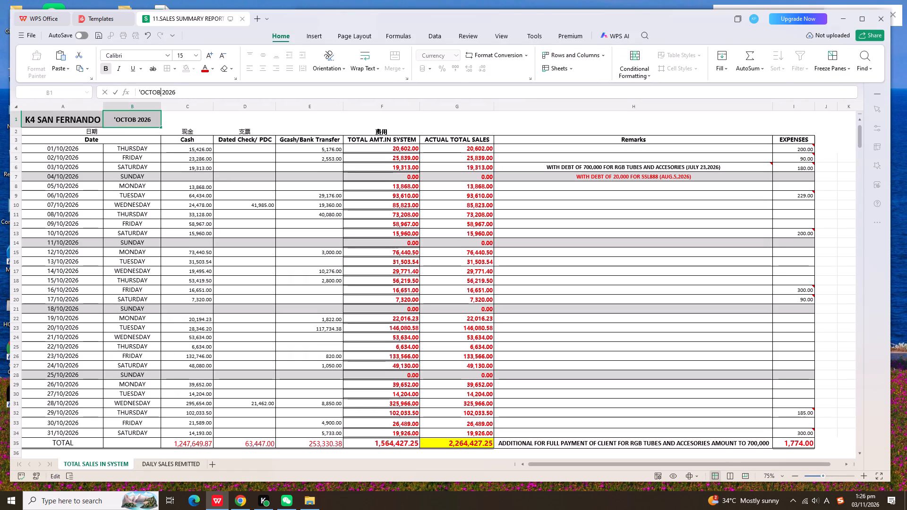
key("BackSpace")
key("BackSpace")
key("BackSpace")
key("BackSpace")
type("NOVE")
type("MBER")
key("Return")
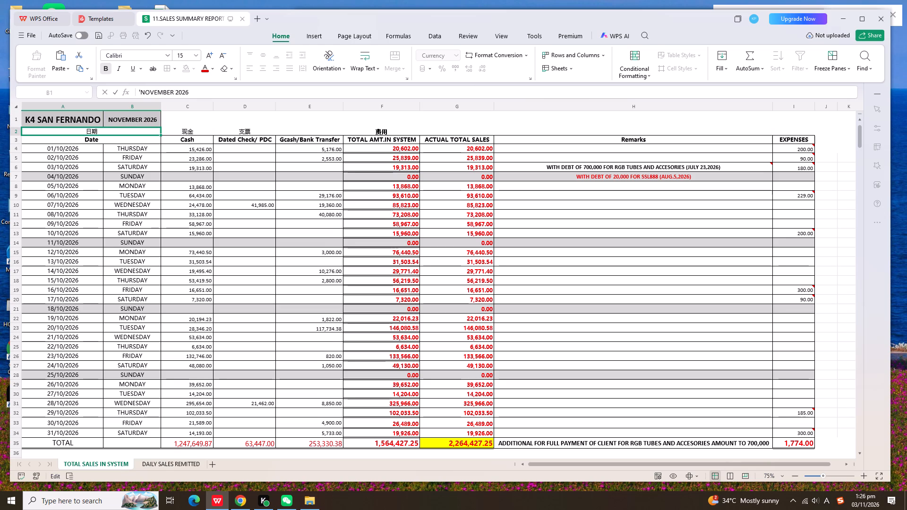
Remove the fill colour from the daily sales table, cells A4 to I34.
left_click_drag(79, 149, 155, 176)
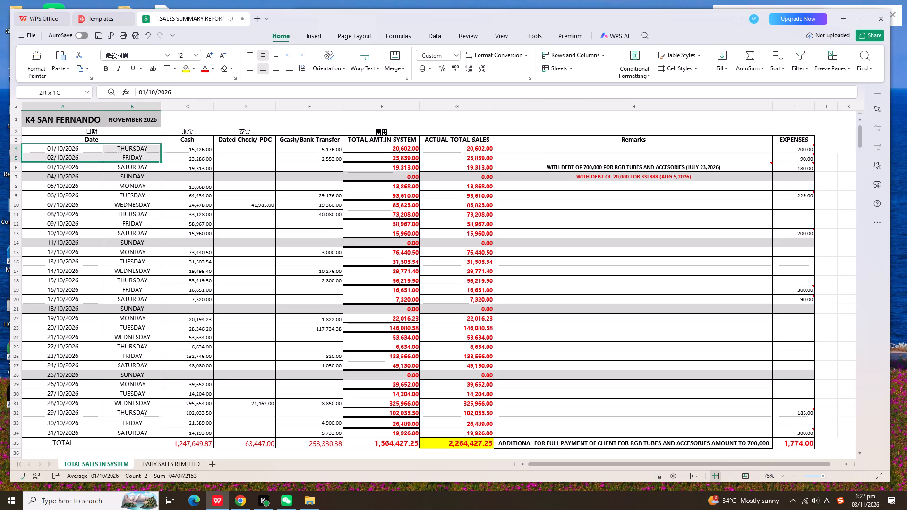
left_click_drag(155, 176, 799, 434)
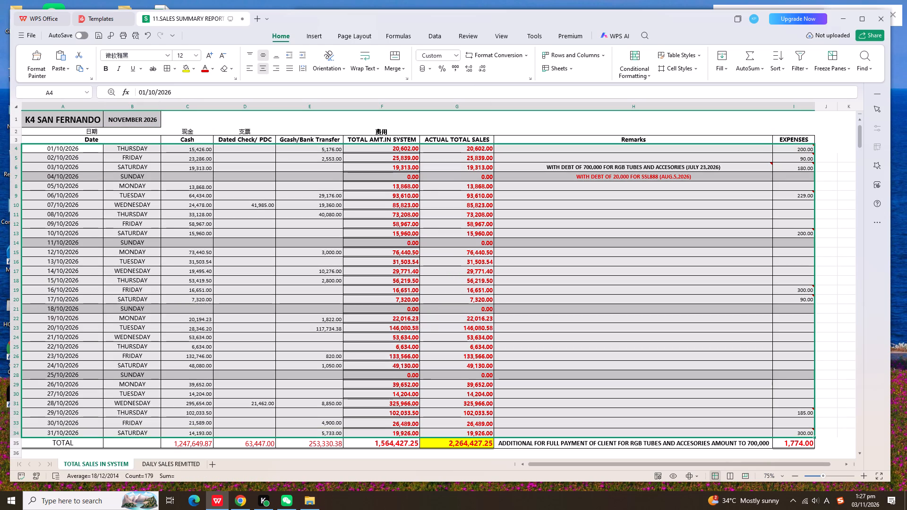
left_click(192, 70)
left_click(190, 79)
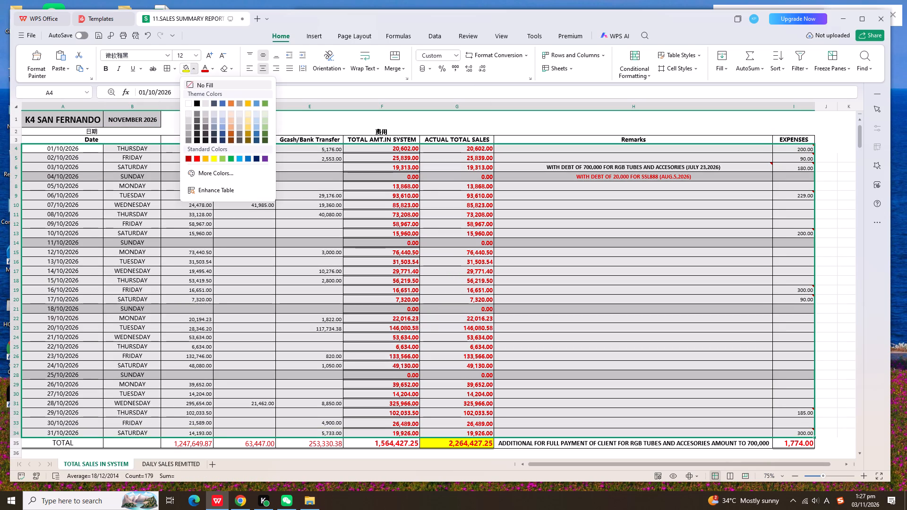
left_click(189, 86)
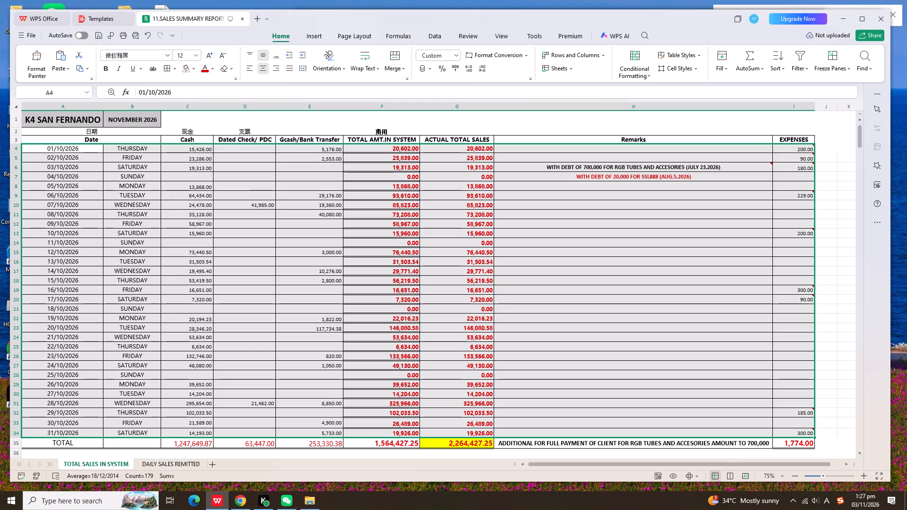
Clear October's amounts from the EXPENSES column, cells I4 to I34.
left_click_drag(783, 148, 813, 429)
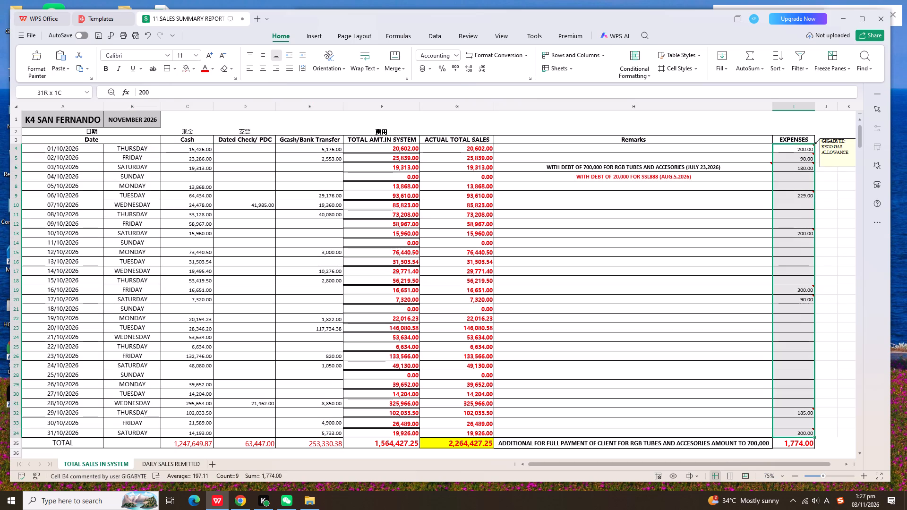
left_click_drag(813, 429, 812, 433)
key("Delete")
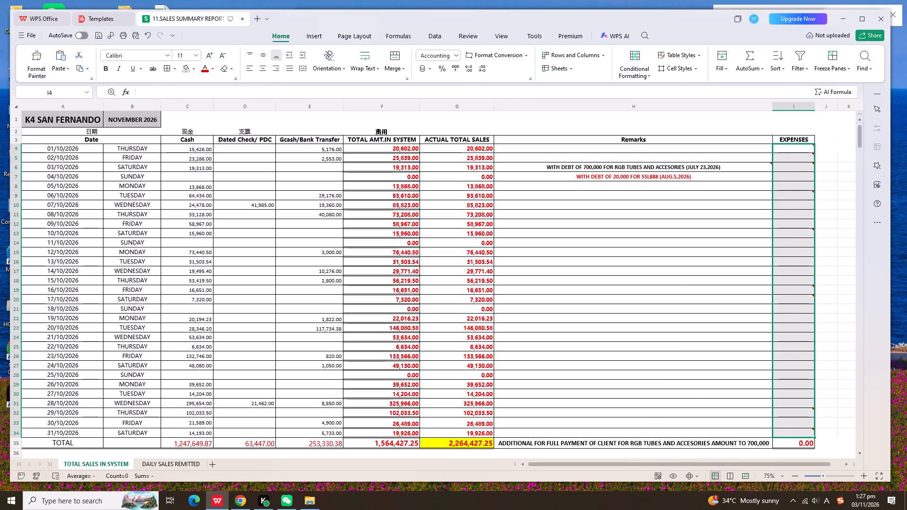
Delete the cell comments from the EXPENSES column, cells I4 to I34.
right_click(792, 423)
left_click(720, 250)
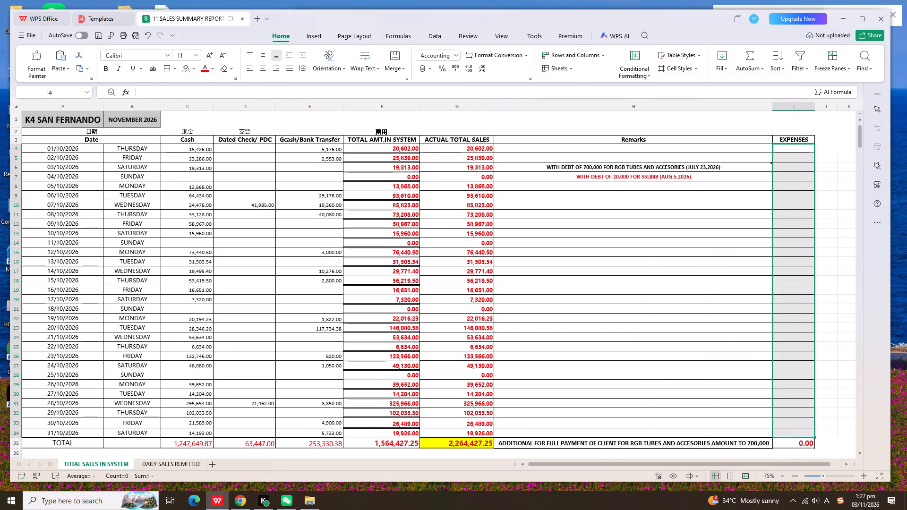
left_click(720, 251)
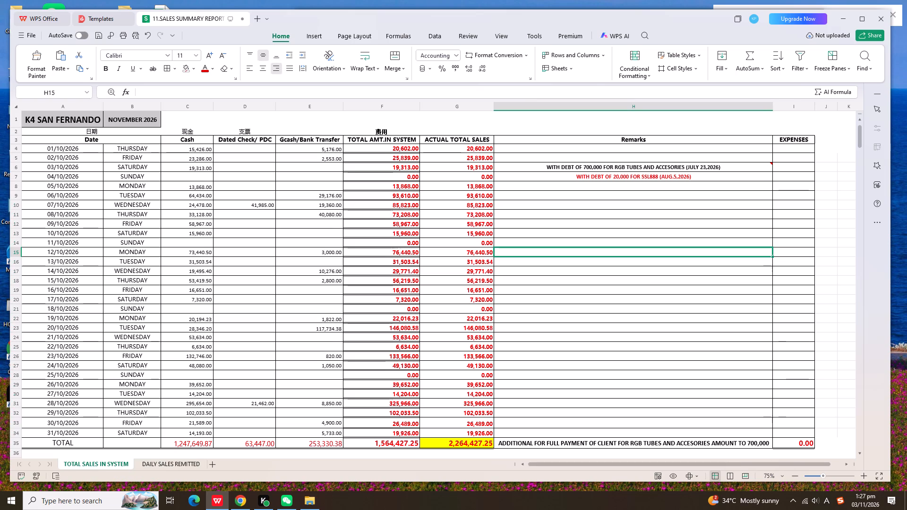
Clear the Remarks notes about the 700,000 for RGB tubes and accessories from H35 and H6, including H6's comment.
left_click(700, 442)
key("Delete")
left_click(688, 167)
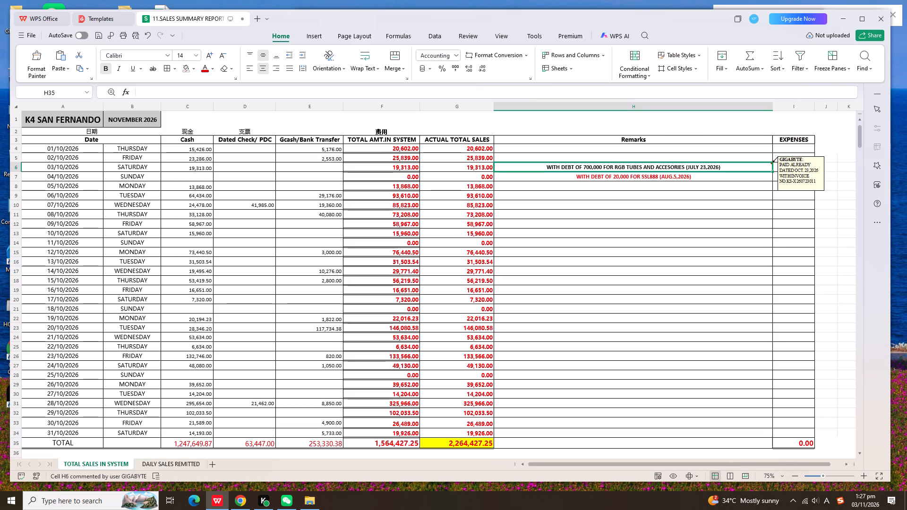
key("Delete")
right_click(688, 166)
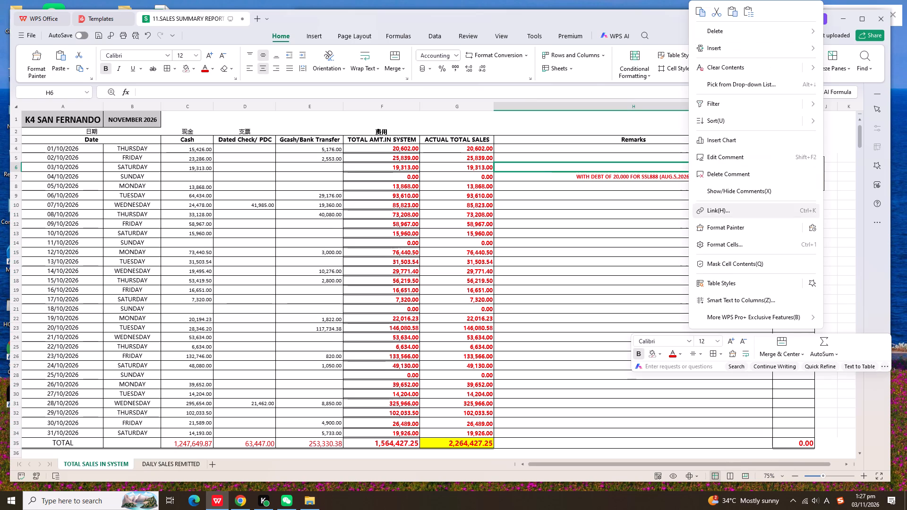
left_click(734, 174)
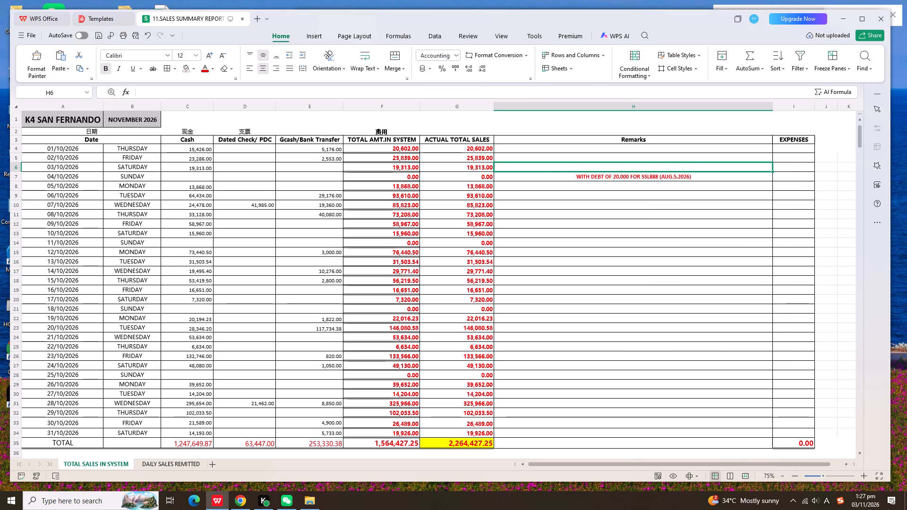
Remove the +700000 from the ACTUAL TOTAL SALES total formula in G35, leaving =SUM(G4:G34).
left_click(464, 442)
left_click_drag(206, 94, 199, 93)
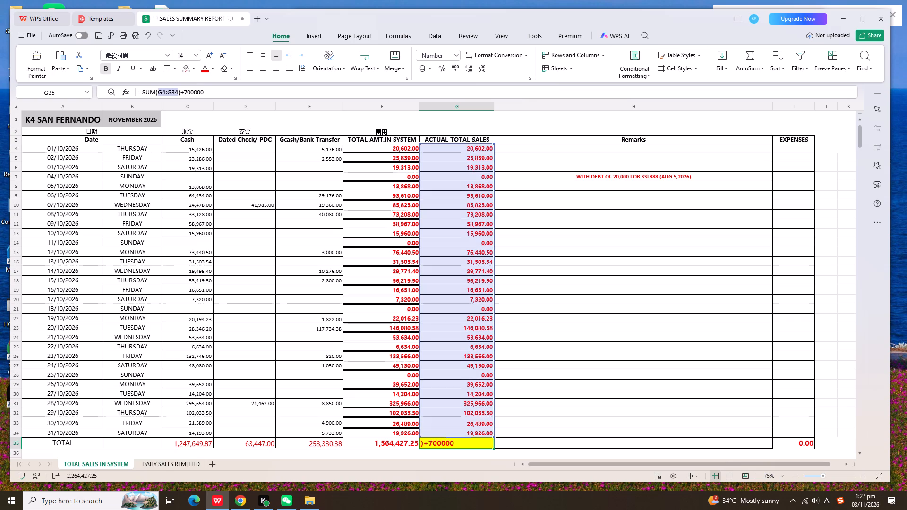
left_click_drag(199, 93, 181, 92)
key("Delete")
left_click(212, 190)
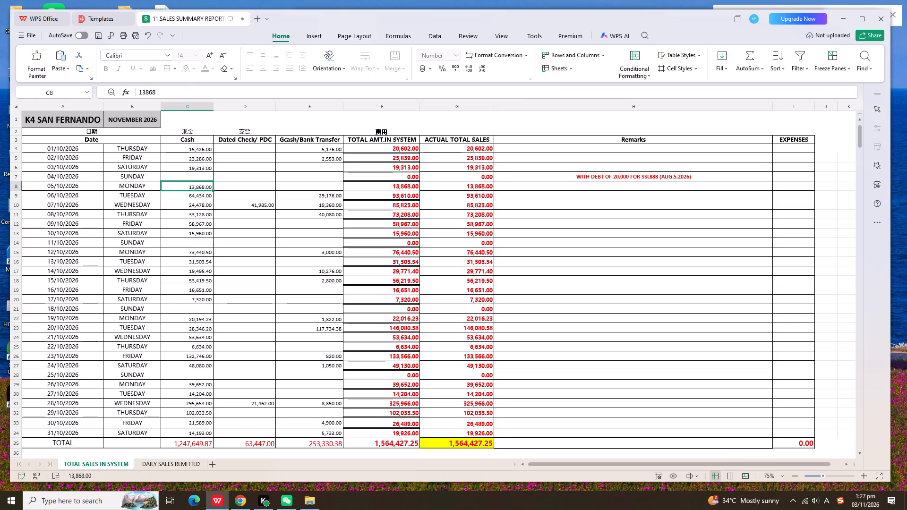
Clear October's daily amounts from the Cash, Dated Check/PDC and Gcash/Bank Transfer columns, cells C4 to E34.
left_click_drag(171, 147, 313, 426)
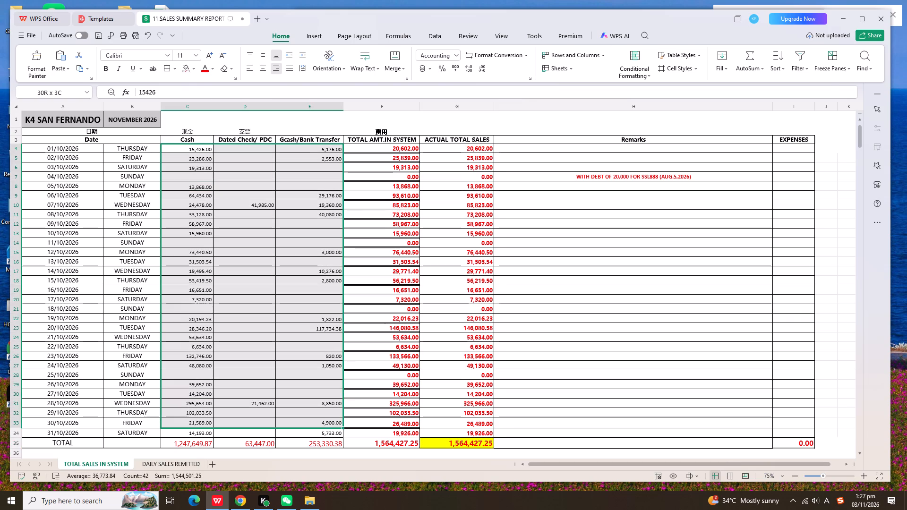
left_click_drag(313, 426, 315, 432)
key("Delete")
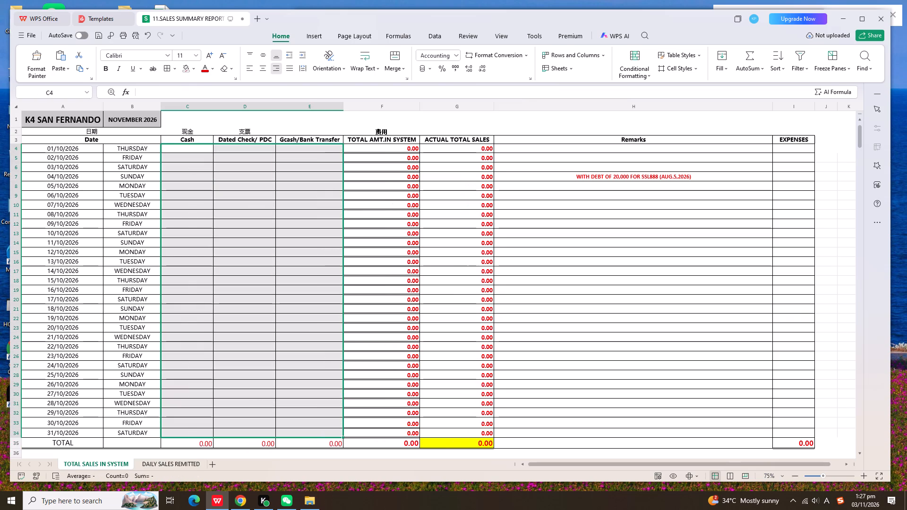
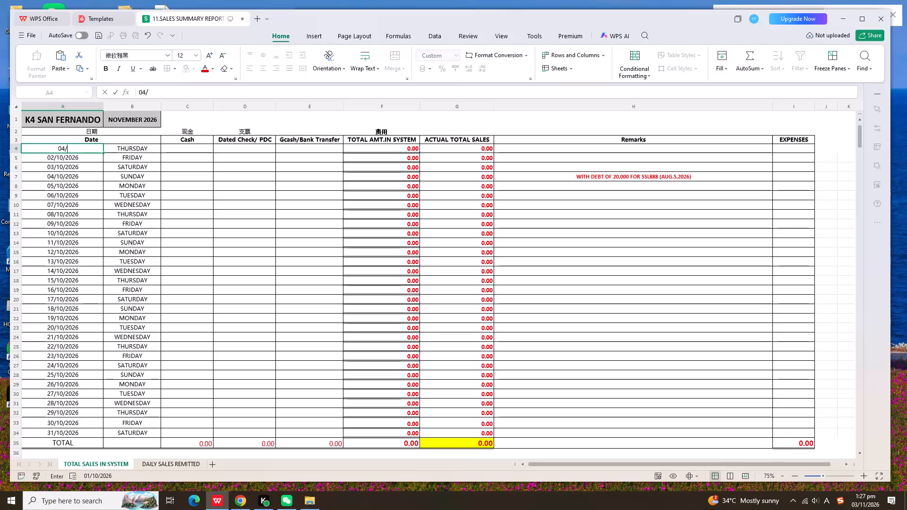
Enter 01/11/2026 in A4 and fill the November dates down the Date column through 30/11/2026.
key("BackSpace")
key("BackSpace")
key("BackSpace")
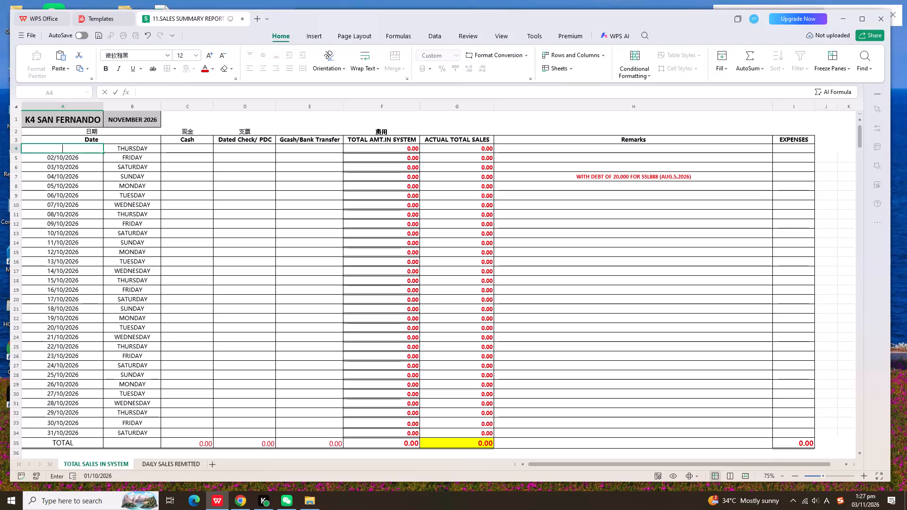
type("01/11/2026")
key("Return")
left_click(93, 147)
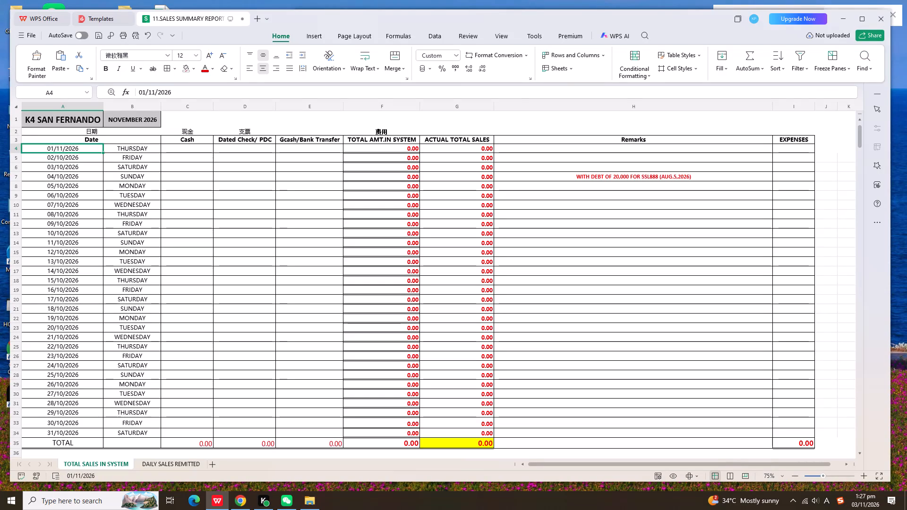
left_click_drag(103, 154, 82, 425)
Clear the leftover day-31 date and weekday from cells A34 and B34.
left_click_drag(82, 433, 106, 432)
key("Delete")
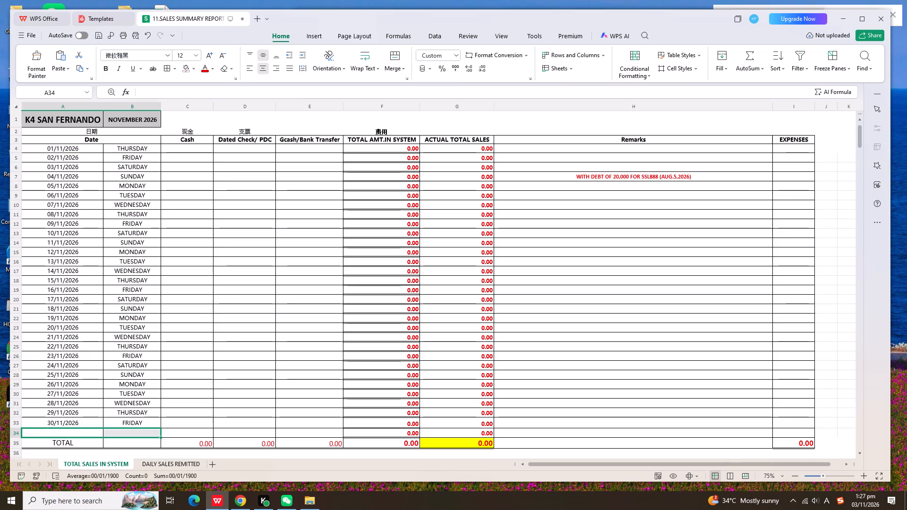
Copy the SUNDAY to SATURDAY sequence to B4 and repeat it weekly down to B31 to match November's dates.
left_click_drag(140, 179, 144, 229)
key("ctrl+c")
left_click(153, 148)
key("ctrl+v")
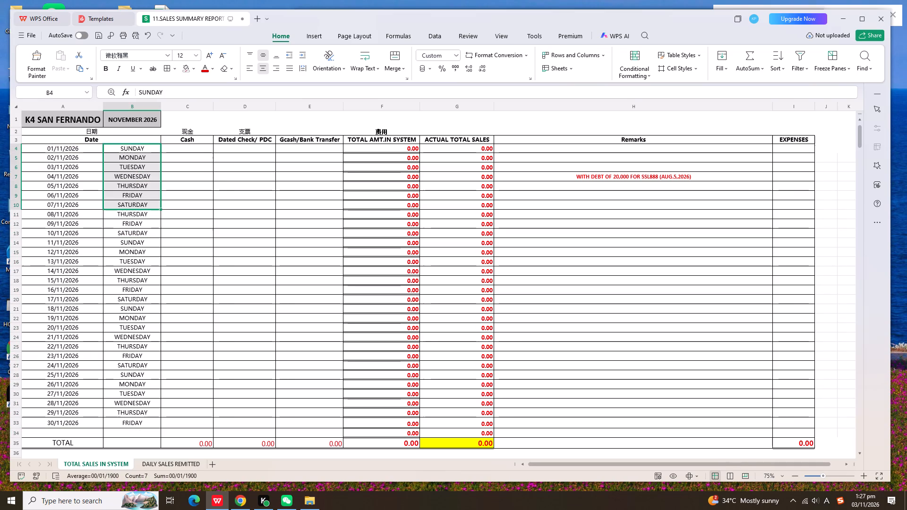
key("ctrl+c")
left_click(148, 215)
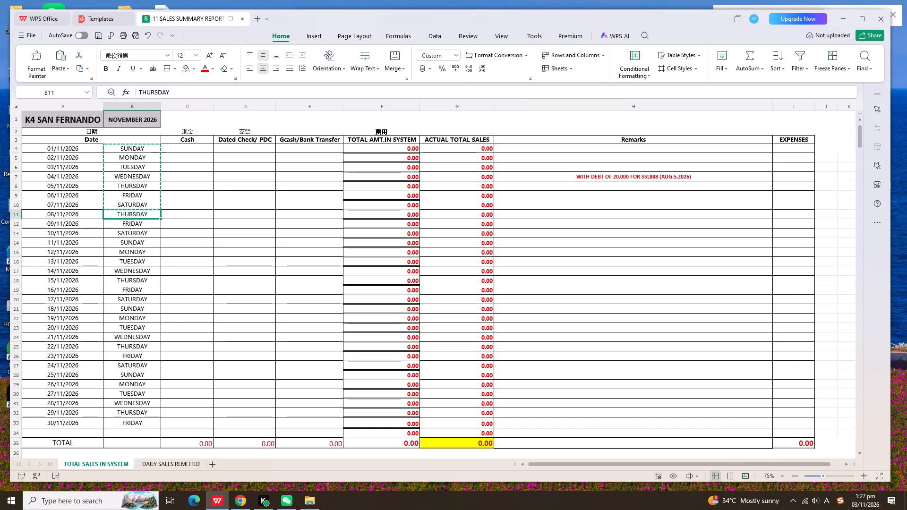
key("ctrl+v")
left_click(151, 283)
key("ctrl+v")
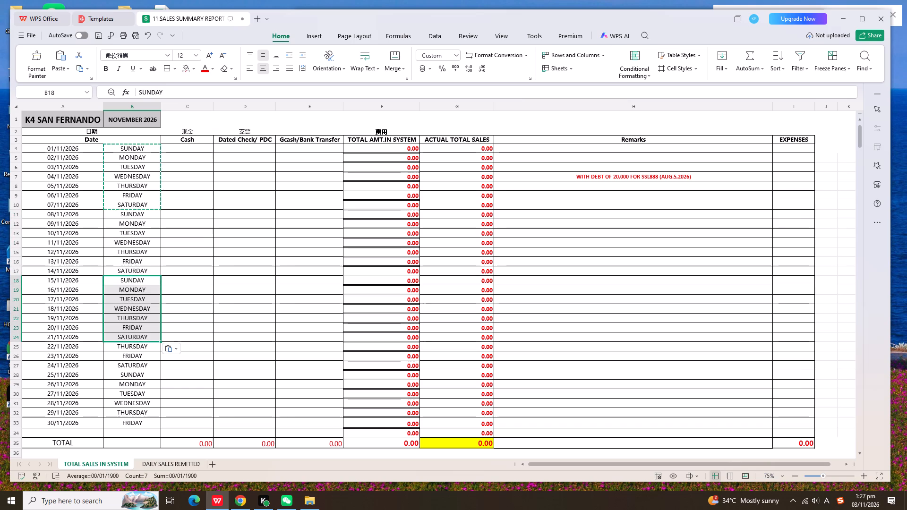
left_click(150, 347)
key("ctrl+v")
Enter SUNDAY in B32 for 29/11/2026 and MONDAY in B33 for 30/11/2026.
left_click(150, 414)
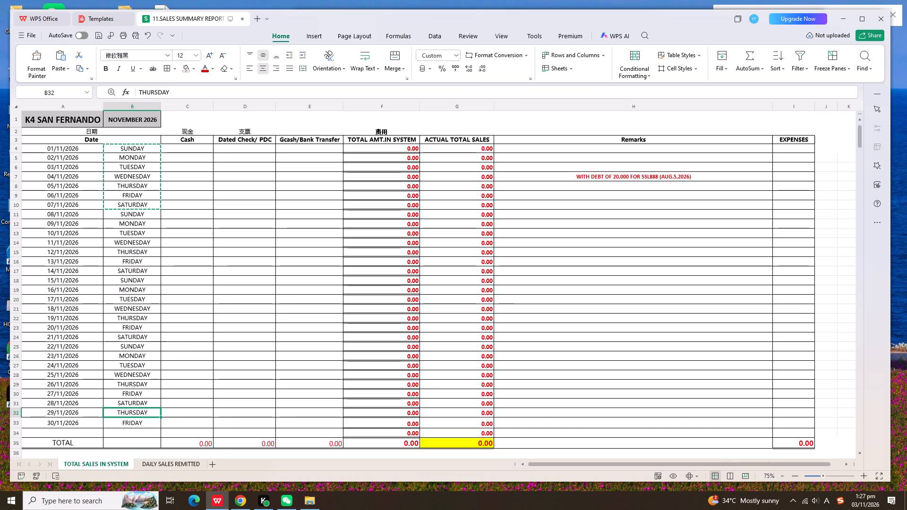
type("SU")
left_click(152, 422)
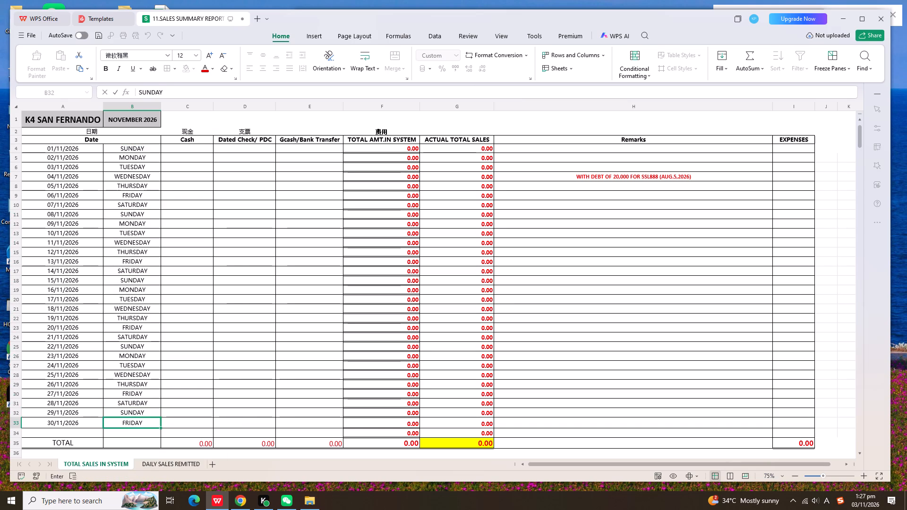
key("m")
left_click(152, 438)
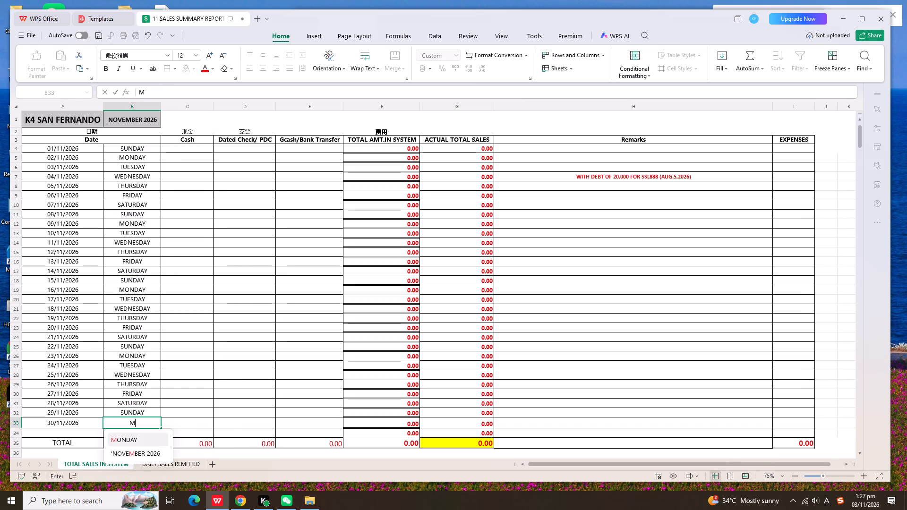
left_click(210, 395)
Shade the Sunday 01/11/2026 row light gray, cells A4 to I4.
left_click_drag(94, 144, 402, 146)
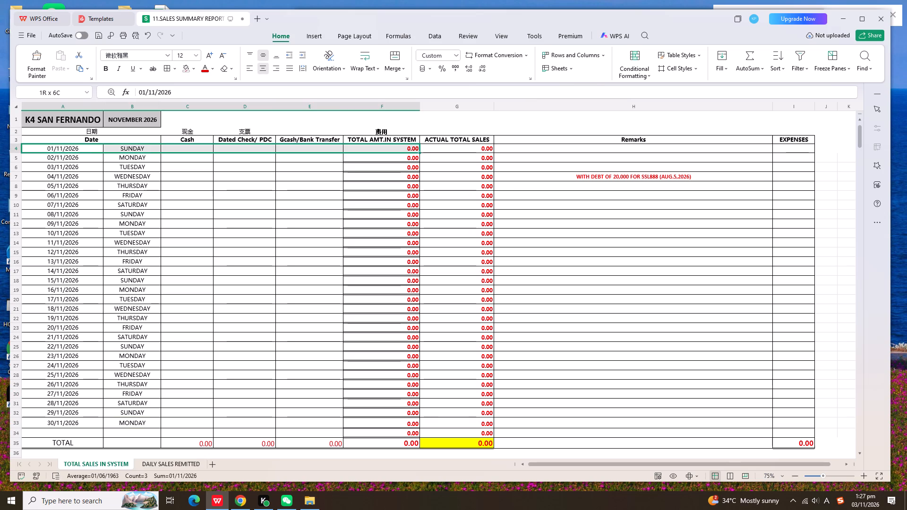
left_click_drag(402, 146, 774, 149)
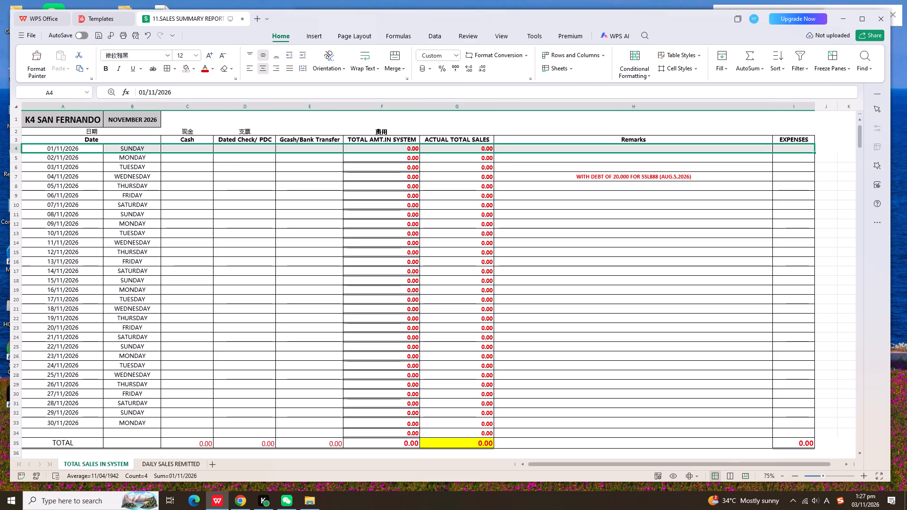
left_click(193, 71)
left_click(189, 119)
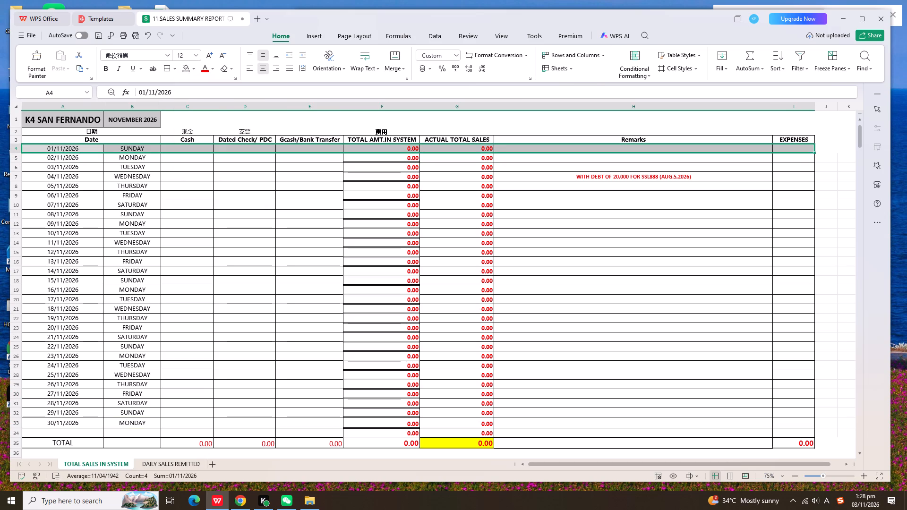
Narrow the Remarks column H to about half its width.
left_click_drag(772, 109, 693, 116)
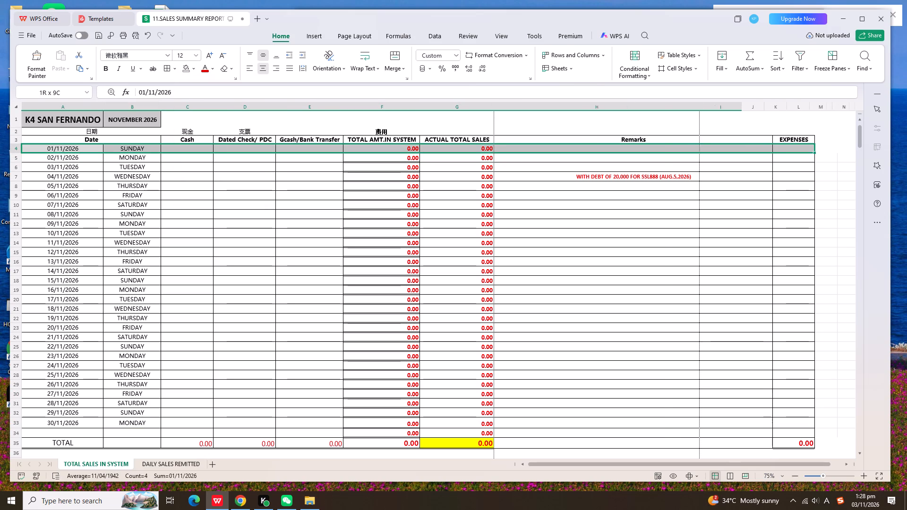
left_click_drag(693, 116, 661, 117)
left_click_drag(662, 109, 661, 109)
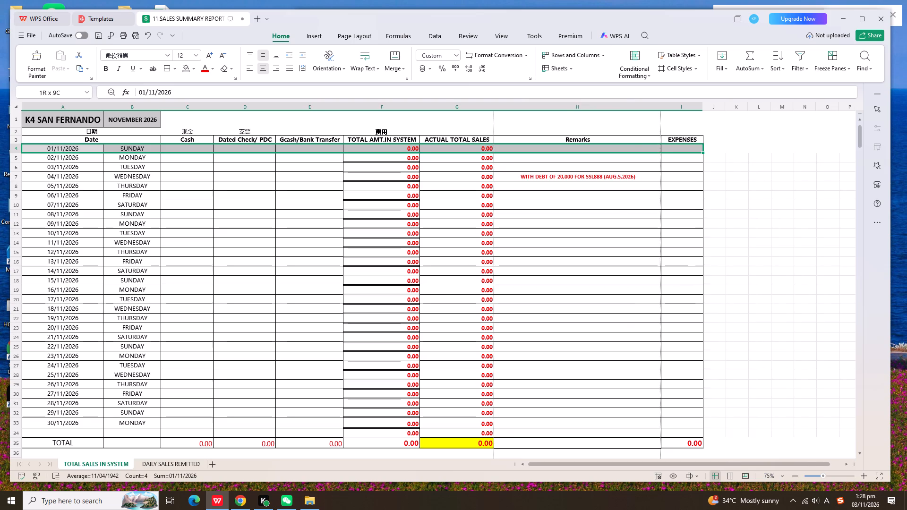
left_click_drag(661, 109, 638, 110)
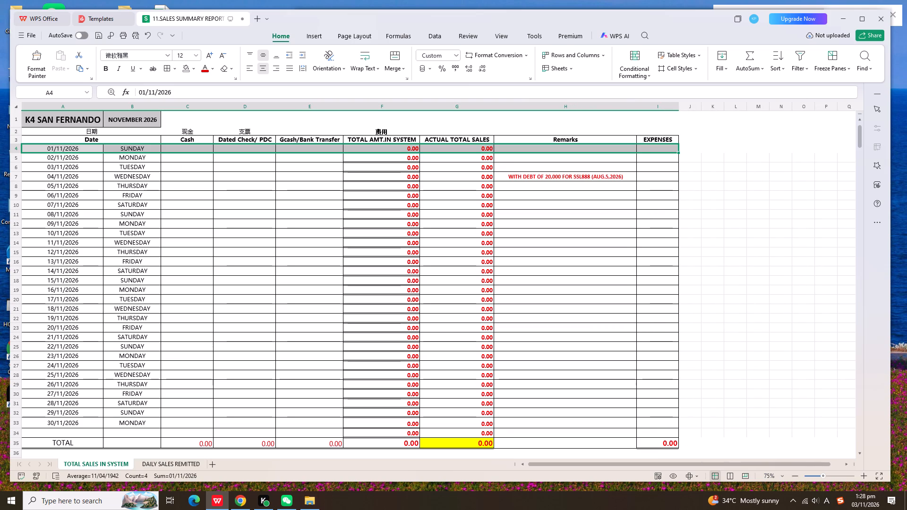
Shade the remaining Sunday rows (8, 15, 22 and 29 November) light gray from column A to I.
left_click_drag(97, 213, 638, 218)
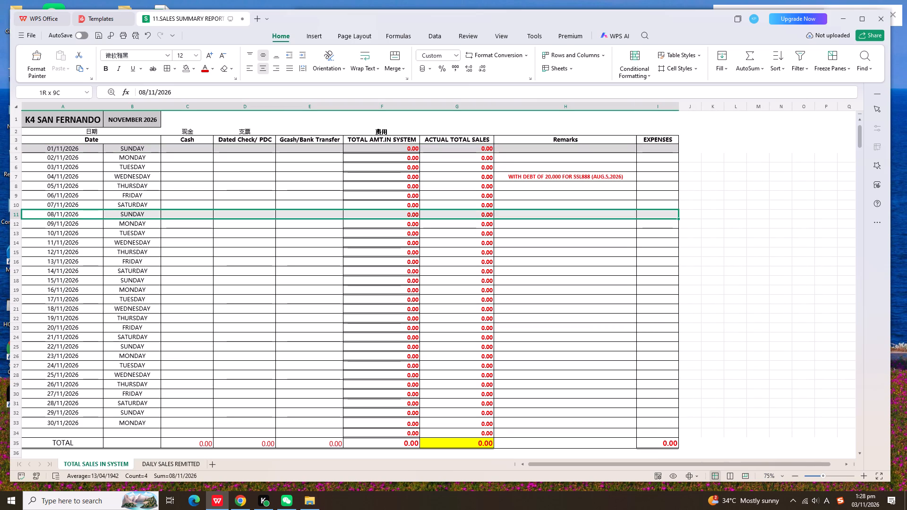
left_click_drag(638, 218, 640, 218)
left_click(185, 72)
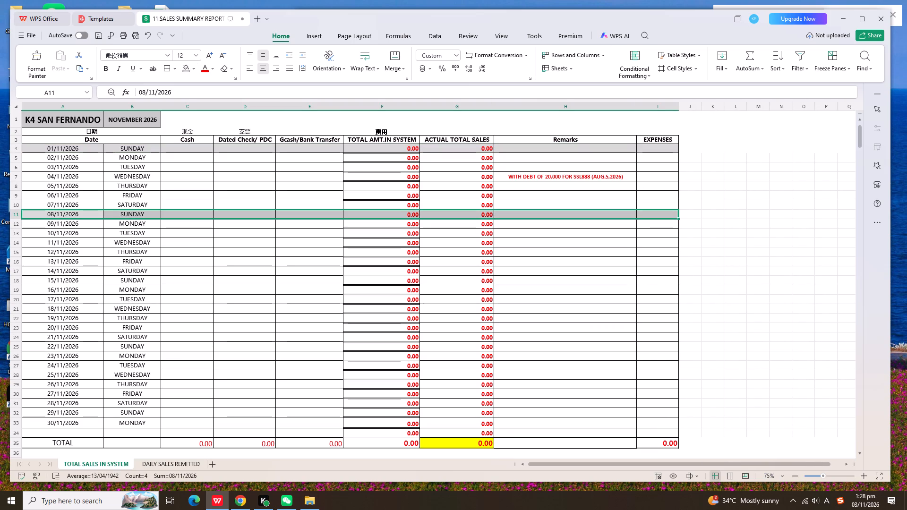
left_click_drag(95, 278, 642, 278)
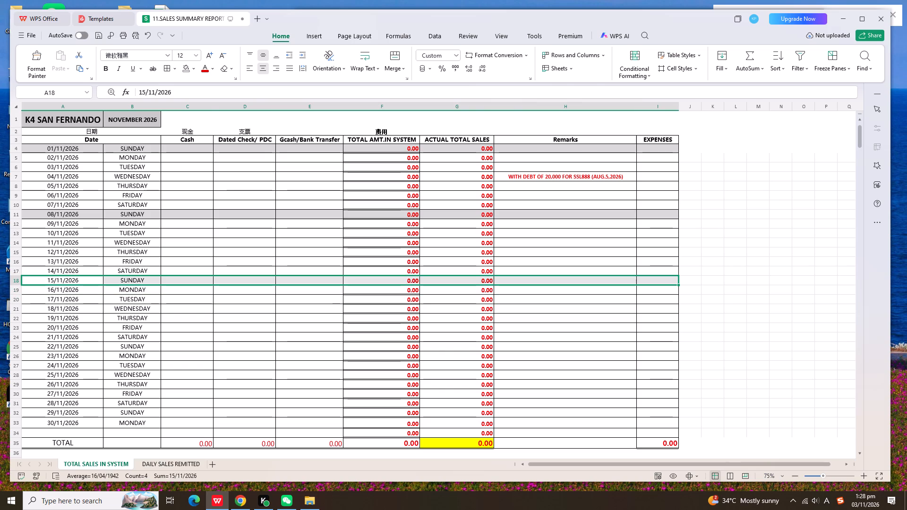
left_click(187, 69)
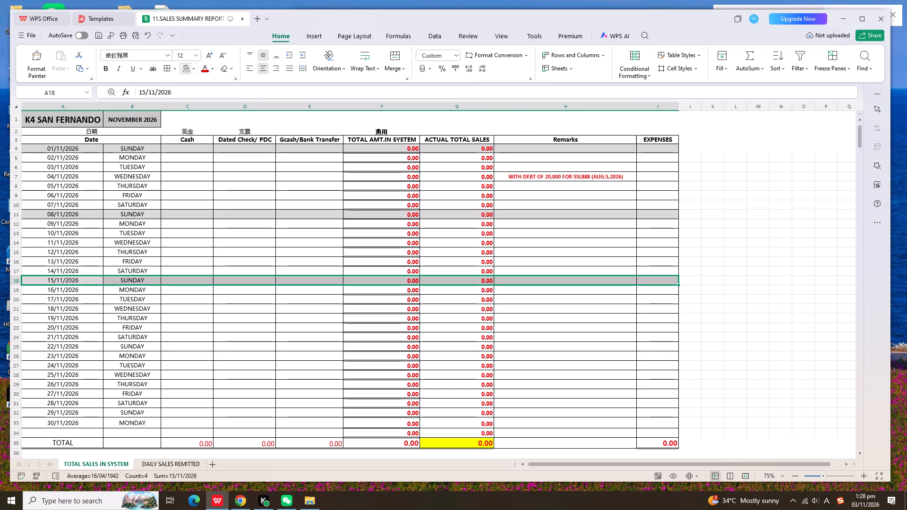
left_click_drag(94, 347, 647, 344)
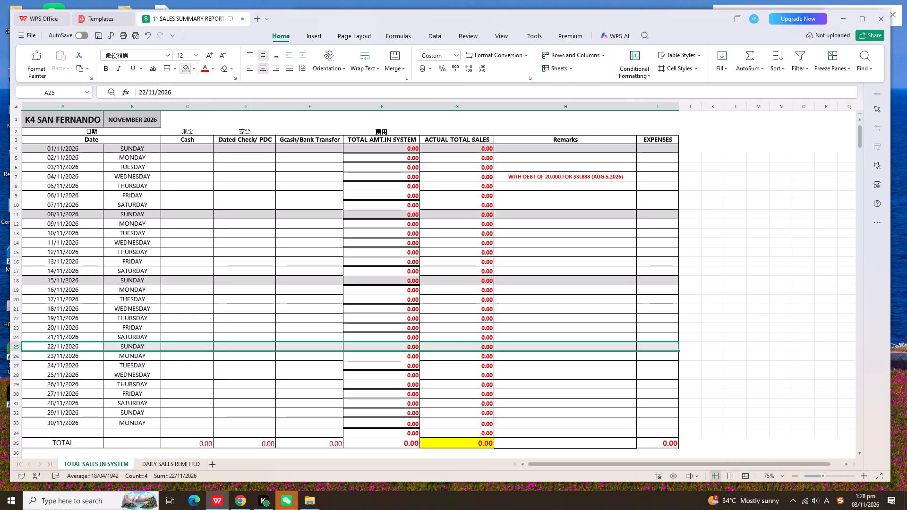
left_click(182, 66)
left_click_drag(98, 415, 637, 415)
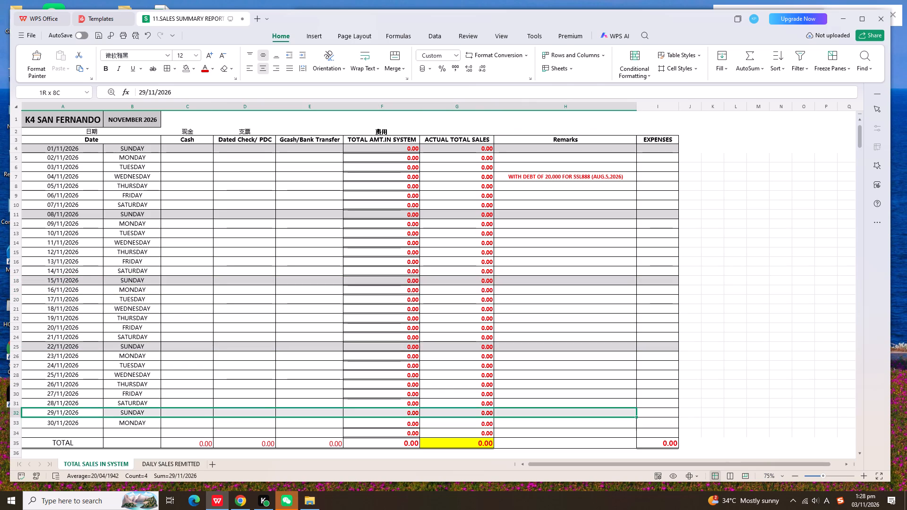
left_click_drag(637, 415, 639, 413)
left_click(184, 72)
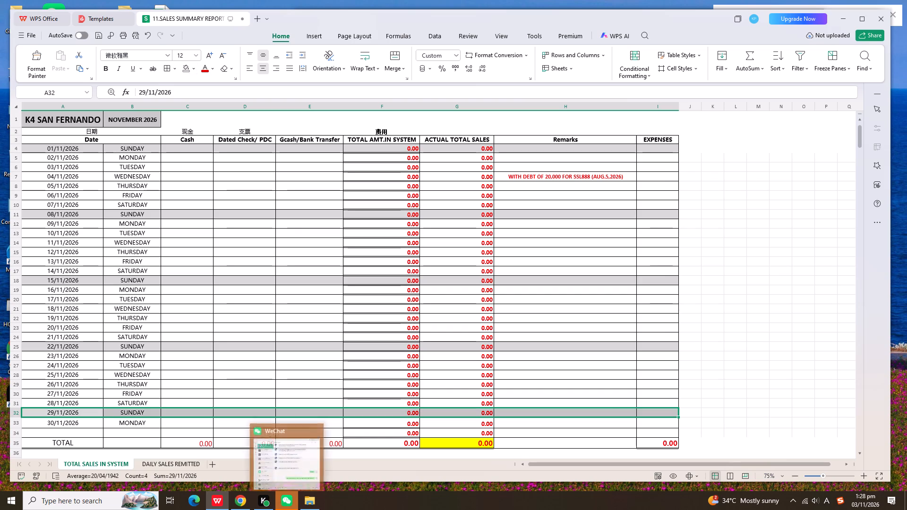
Switch to WeChat and check the latest messages in the K4 san fernando chat and the chats below it.
left_click(284, 506)
left_click(293, 87)
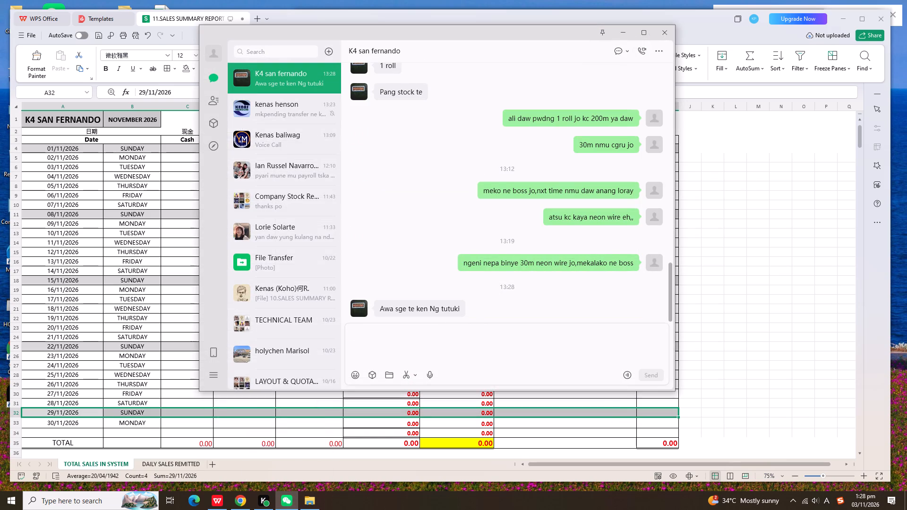
left_click(290, 116)
left_click(296, 144)
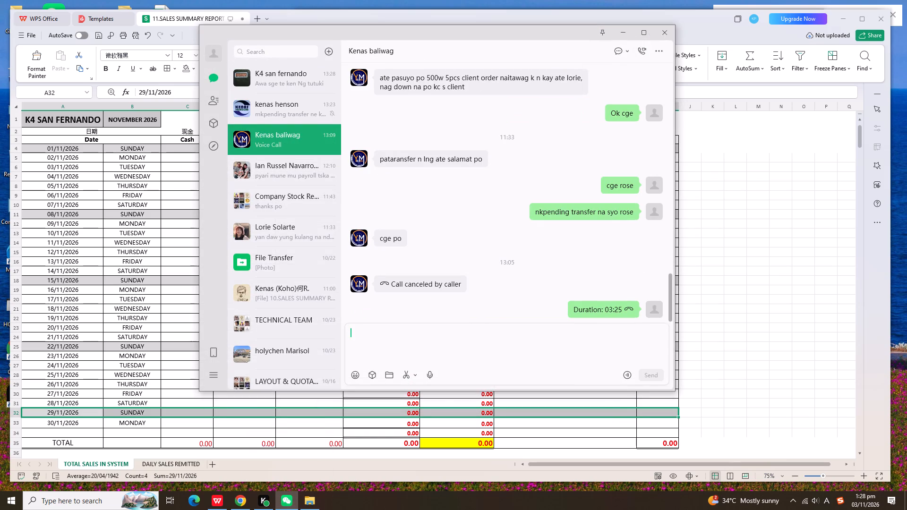
left_click(625, 33)
On the DAILY SALES REMITTED sheet, clear the October 31 sales entries in rows 637 to 654, columns B–G and I–P.
left_click(263, 254)
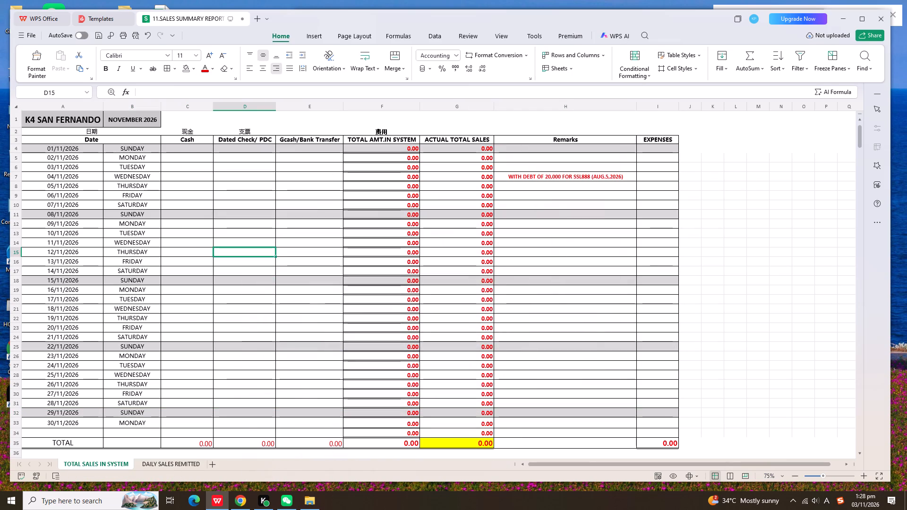
left_click(183, 459)
left_click_drag(133, 310, 365, 427)
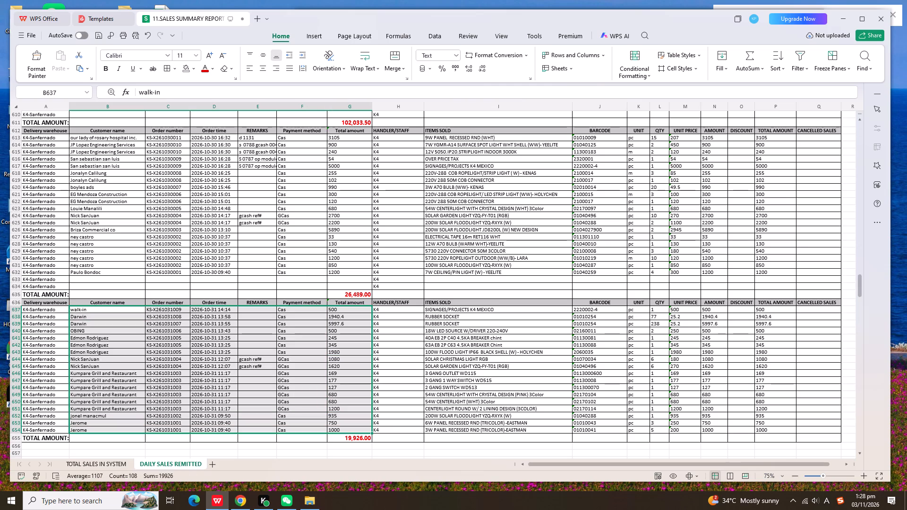
key("Delete")
left_click_drag(530, 308, 739, 390)
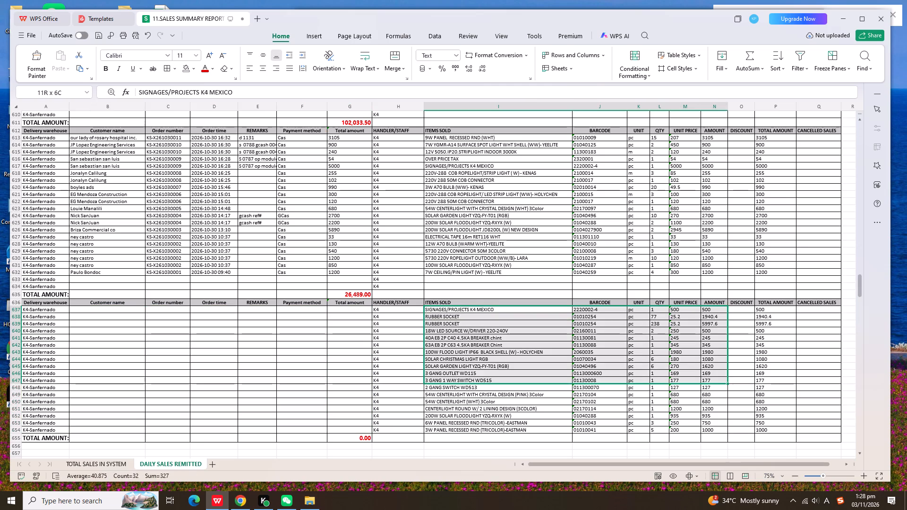
left_click_drag(739, 390, 772, 432)
key("Delete")
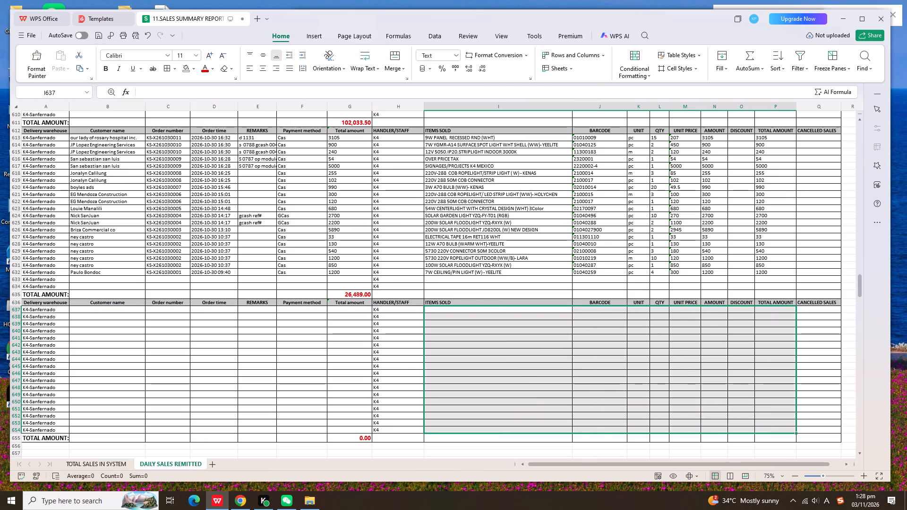
Clear the October 30 sales entries in rows 613 to 632, columns B–G and I–P.
left_click_drag(137, 137, 334, 274)
key("Delete")
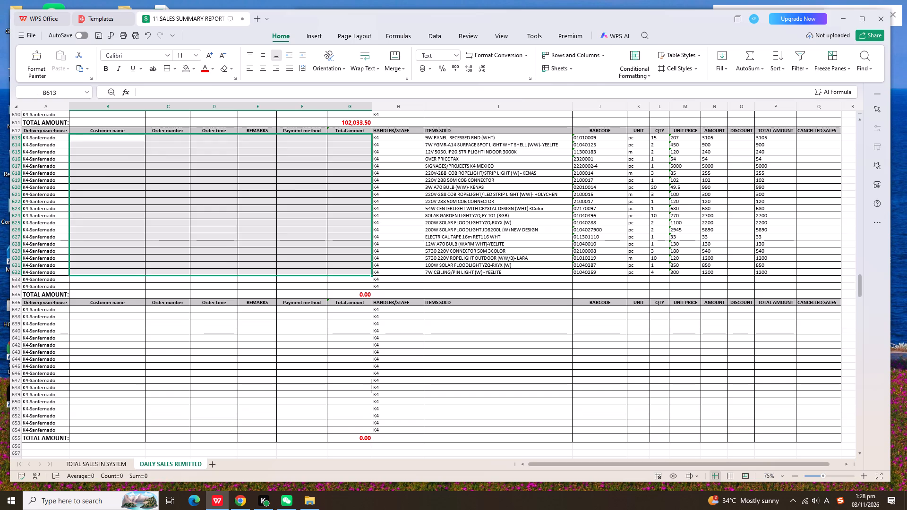
left_click_drag(490, 136, 769, 277)
key("Delete")
Clear the October 29 sales entries in rows 583 to 609, columns B–G and I–P.
scroll(673, 262, "up", 5)
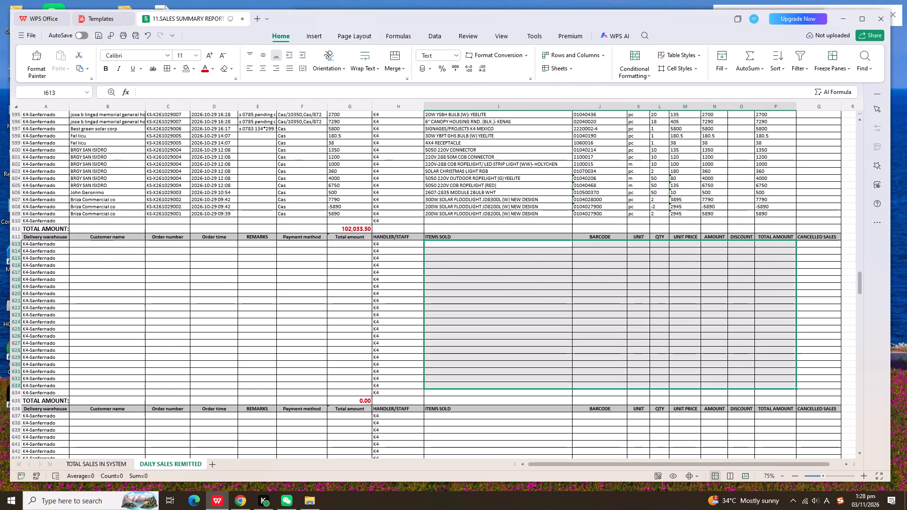
scroll(507, 223, "up", 4)
scroll(203, 203, "up", 4)
left_click_drag(132, 201, 231, 306)
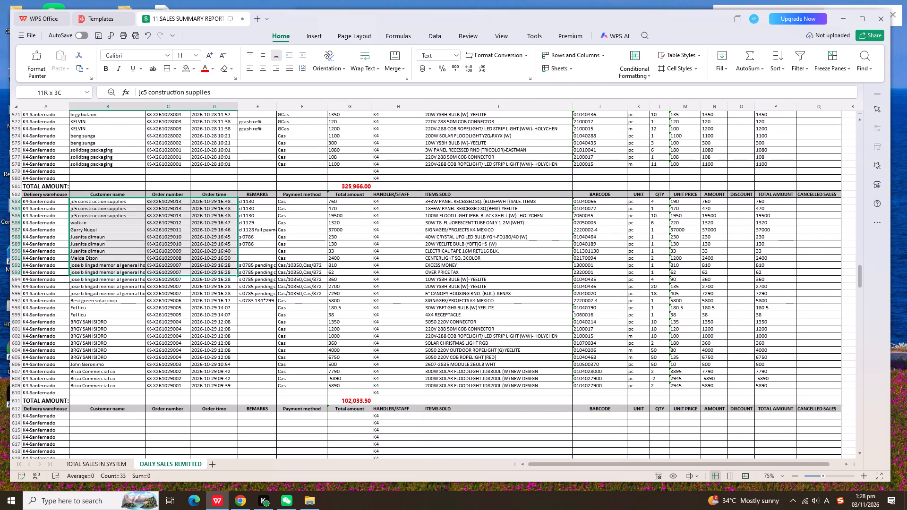
left_click_drag(231, 306, 345, 389)
key("Delete")
left_click_drag(507, 203, 774, 393)
key("Delete")
Clear the October 28 sales entries in rows 548 to 578, columns B–G and I–P.
scroll(618, 332, "up", 6)
scroll(285, 227, "up", 4)
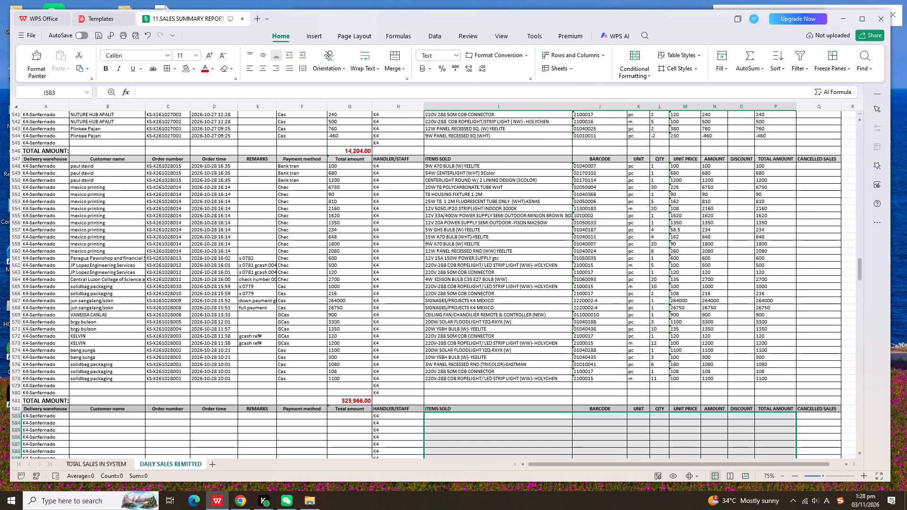
left_click_drag(128, 165, 351, 372)
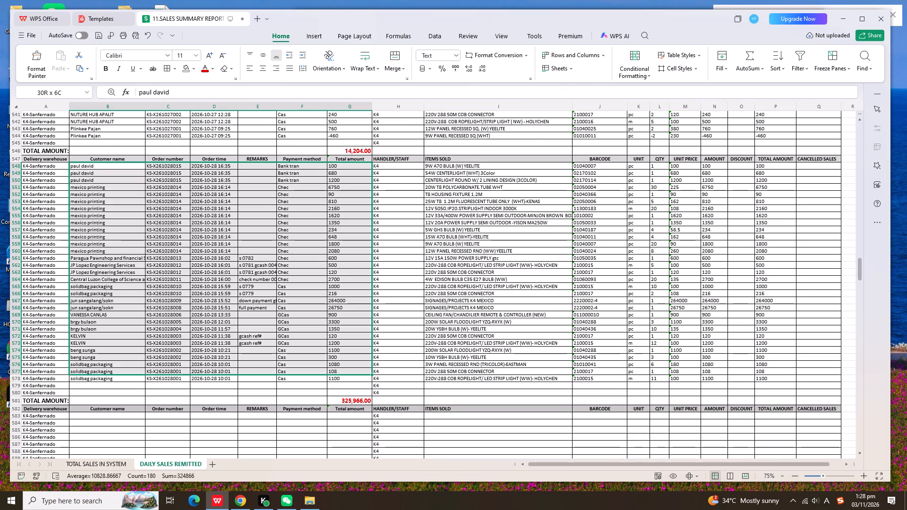
left_click_drag(351, 372, 355, 384)
key("Delete")
left_click_drag(533, 165, 710, 332)
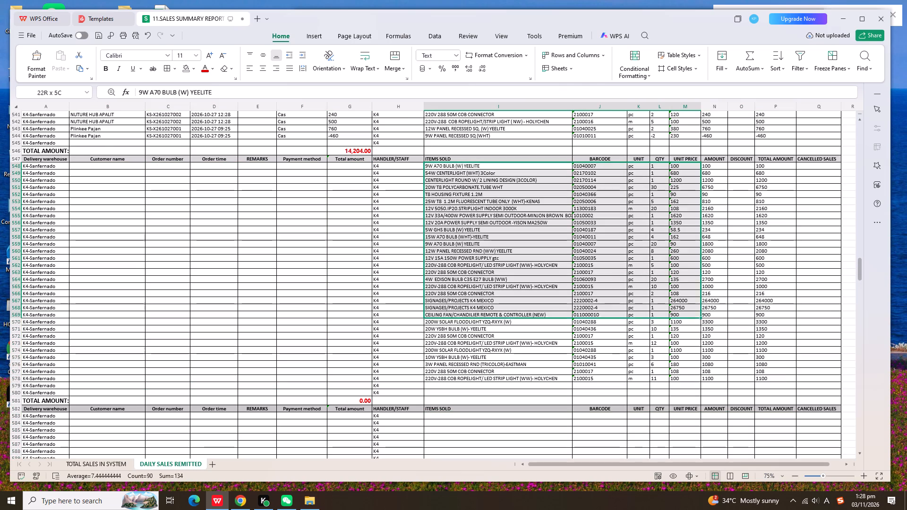
left_click_drag(710, 332, 782, 387)
key("Delete")
scroll(488, 269, "up", 7)
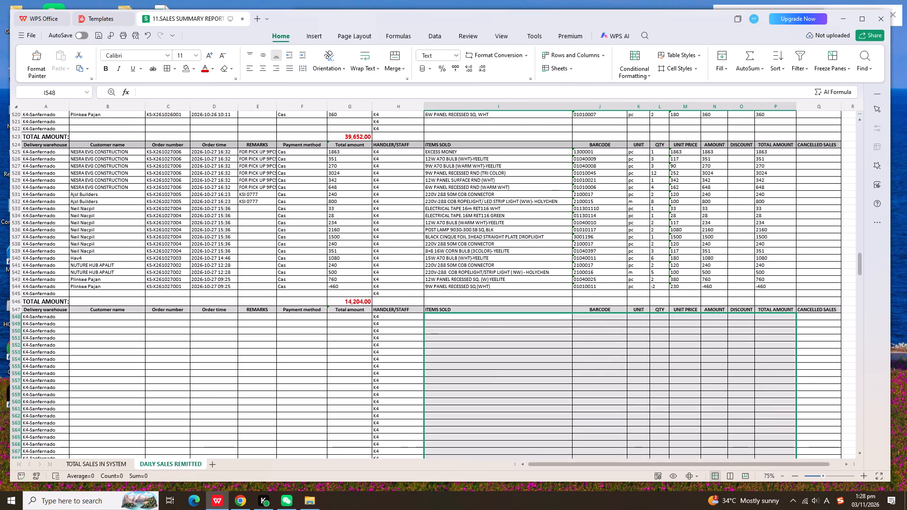
Clear the October 27 sales entries in rows 525 to 544, columns B–G and I–P.
left_click_drag(132, 152, 361, 286)
key("Delete")
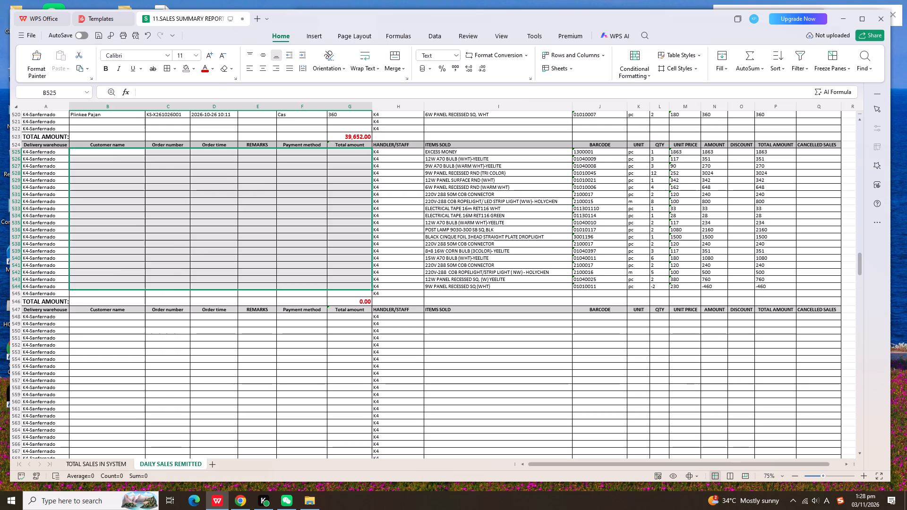
left_click_drag(514, 150, 762, 292)
key("Delete")
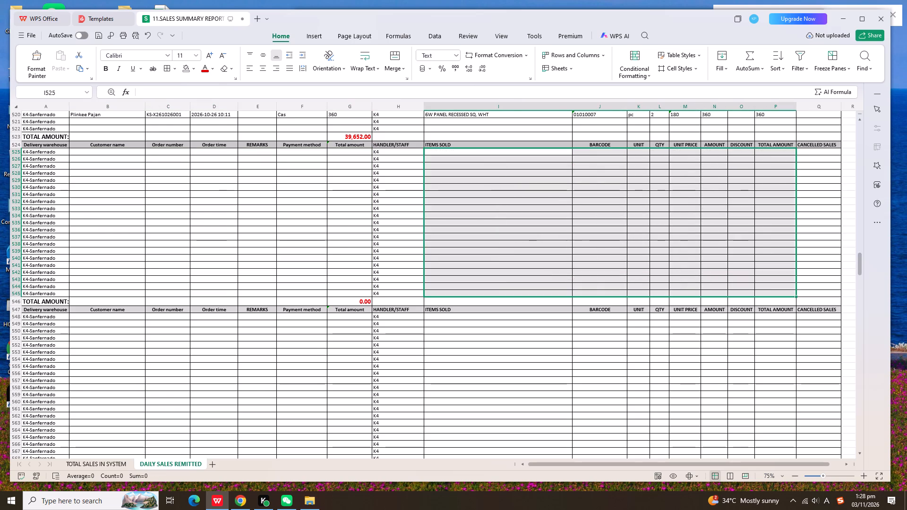
Clear the October 26 sales entries in rows 500 to 520, columns B–G and I–P.
scroll(530, 259, "up", 11)
left_click_drag(123, 212, 304, 316)
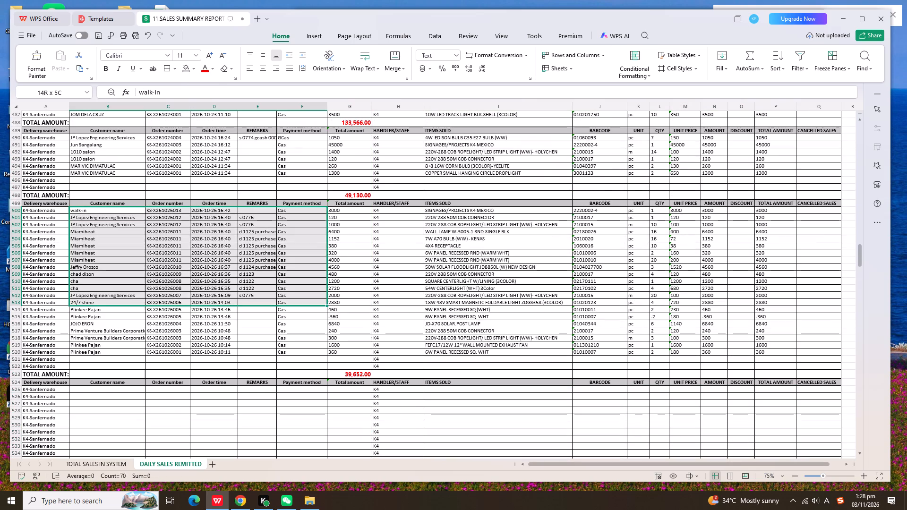
left_click_drag(304, 316, 349, 358)
key("Delete")
left_click_drag(514, 212, 703, 320)
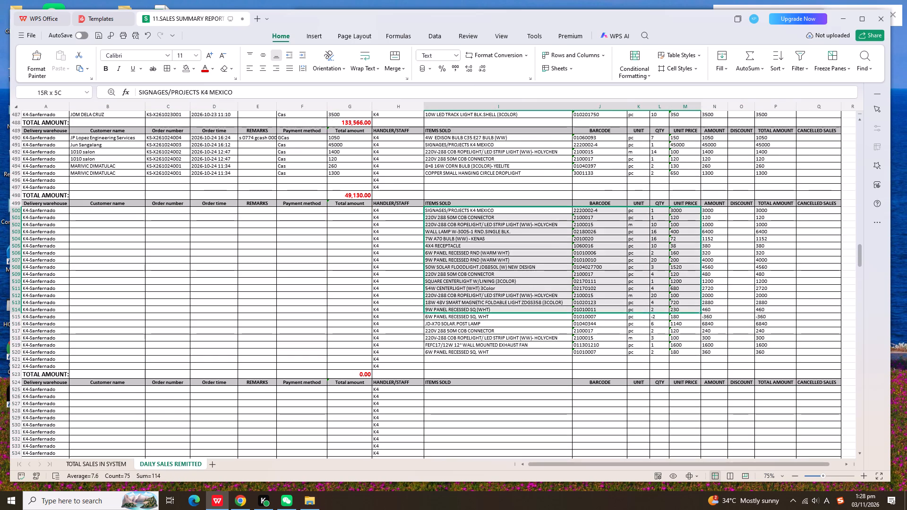
left_click_drag(703, 320, 768, 360)
key("Delete")
Clear the October 24 sales entries in rows 490 to 495, columns B–G and I–P.
scroll(452, 255, "up", 6)
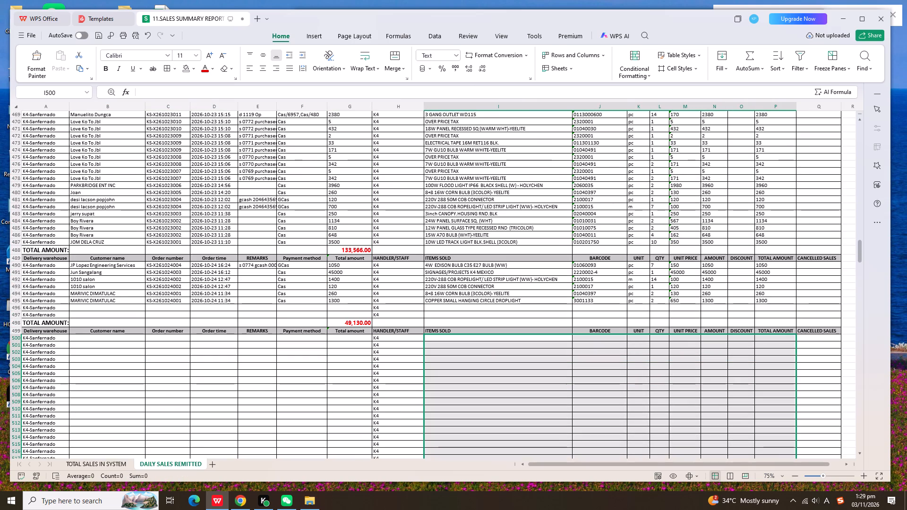
left_click_drag(128, 265, 336, 303)
key("Delete")
left_click_drag(504, 264, 765, 313)
key("Delete")
Clear the October 23 sales entries in rows 442 to 487, columns B–G and I–P.
scroll(580, 278, "up", 6)
scroll(186, 174, "up", 3)
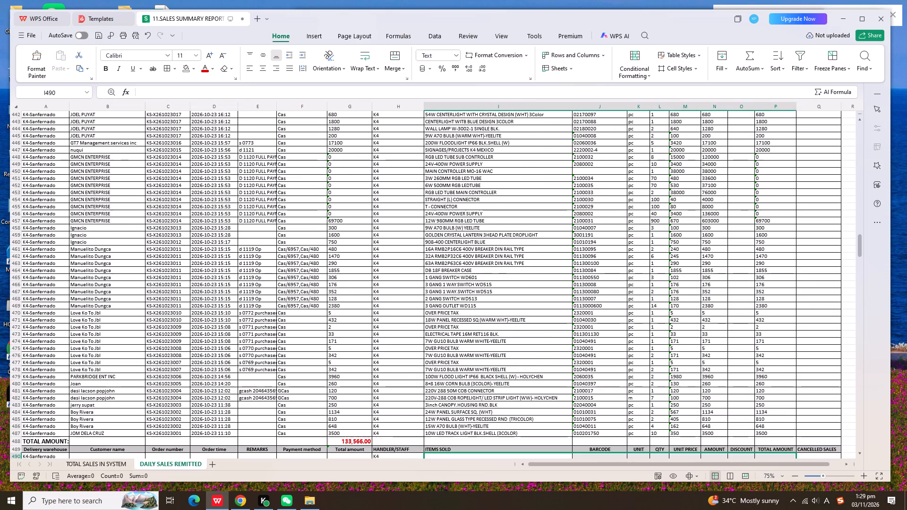
left_click_drag(125, 157, 350, 428)
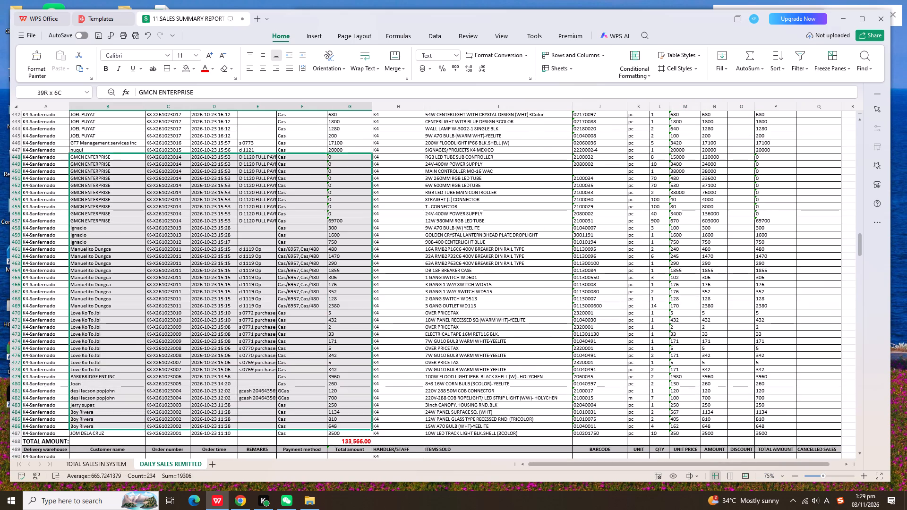
left_click_drag(350, 428, 350, 431)
key("Delete")
left_click_drag(449, 156, 748, 393)
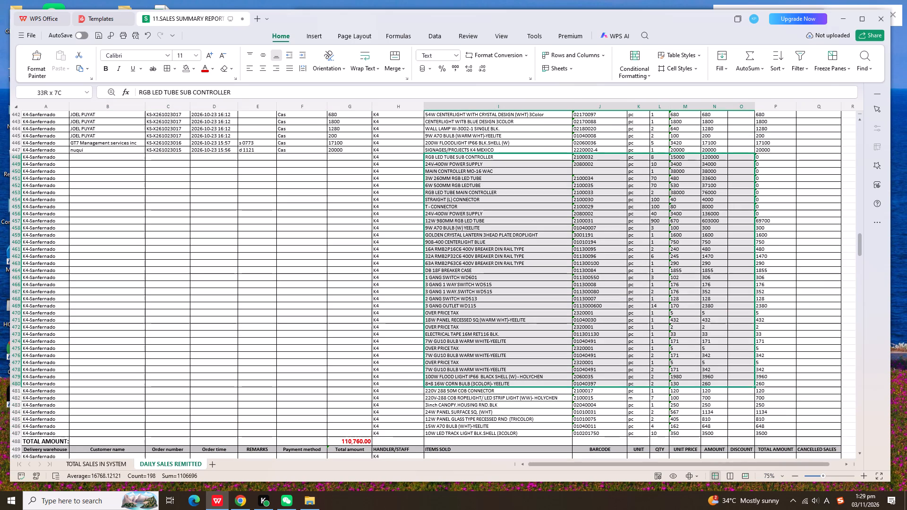
left_click_drag(748, 393, 773, 435)
key("Delete")
scroll(472, 283, "up", 7)
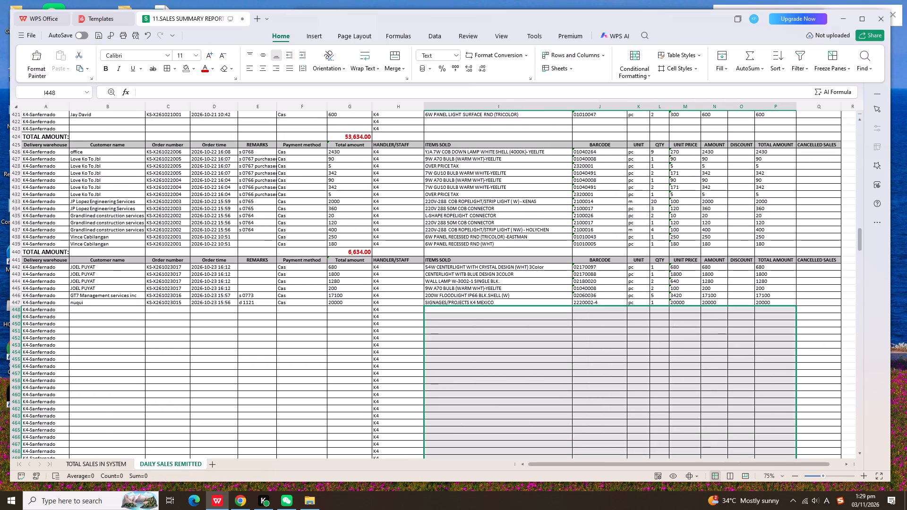
left_click_drag(119, 268, 342, 306)
key("Delete")
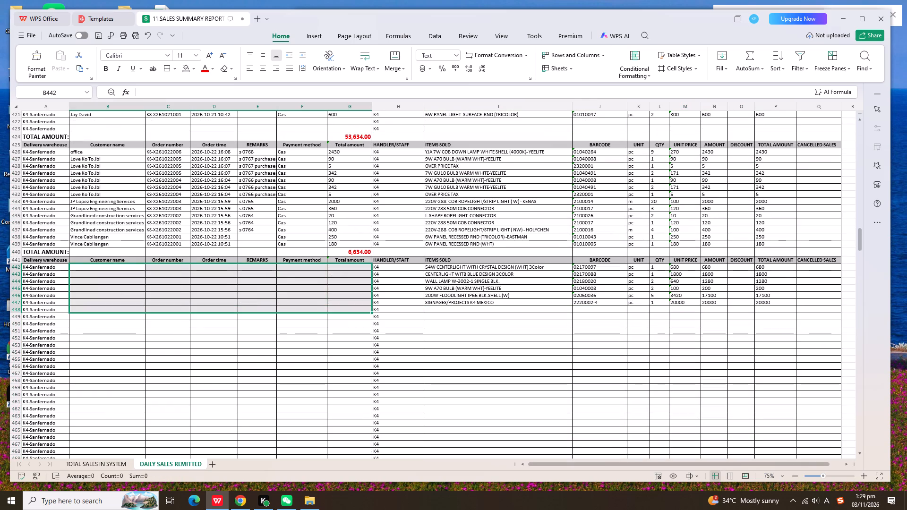
left_click_drag(508, 268, 772, 307)
key("Delete")
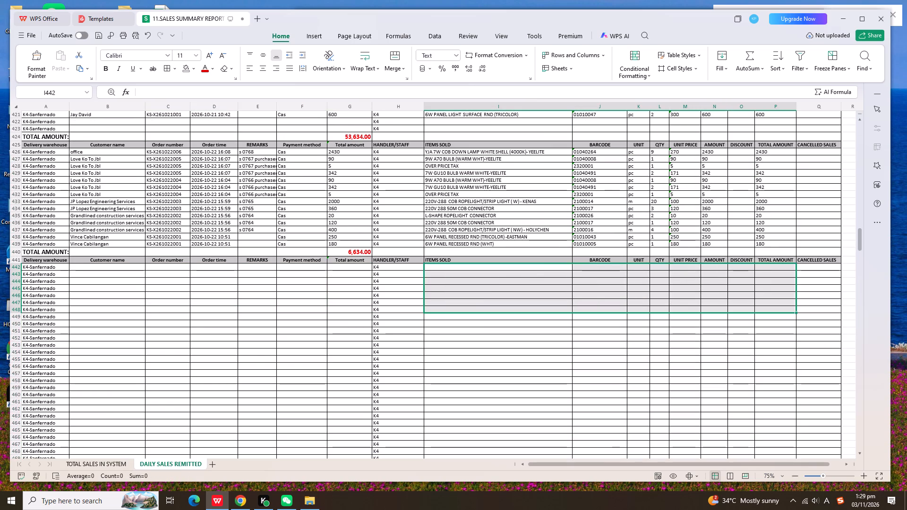
Clear the October 22 sales entries in rows 426 to 439, columns B–G and I–P.
left_click_drag(136, 151, 342, 242)
key("Delete")
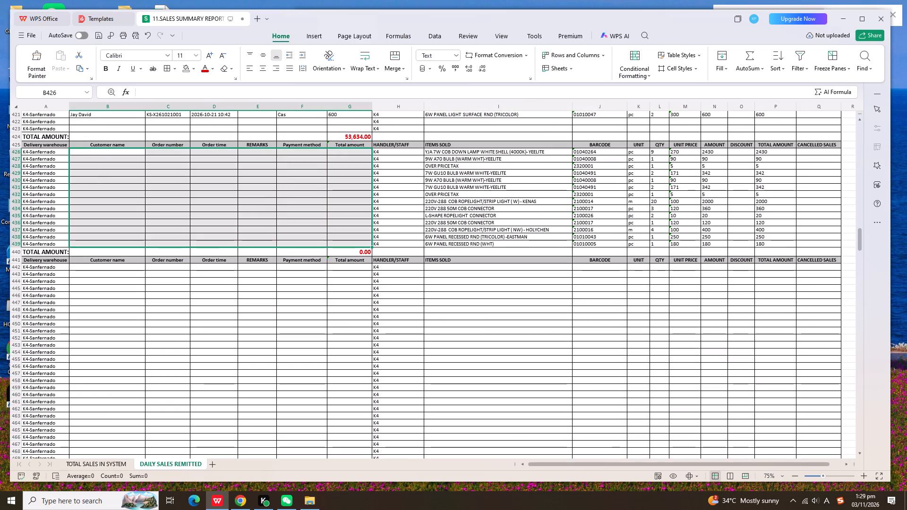
left_click_drag(469, 152, 769, 244)
key("Delete")
Clear the October 21 sales entries in rows 418 to 421, columns B–G and I–P.
scroll(441, 227, "up", 3)
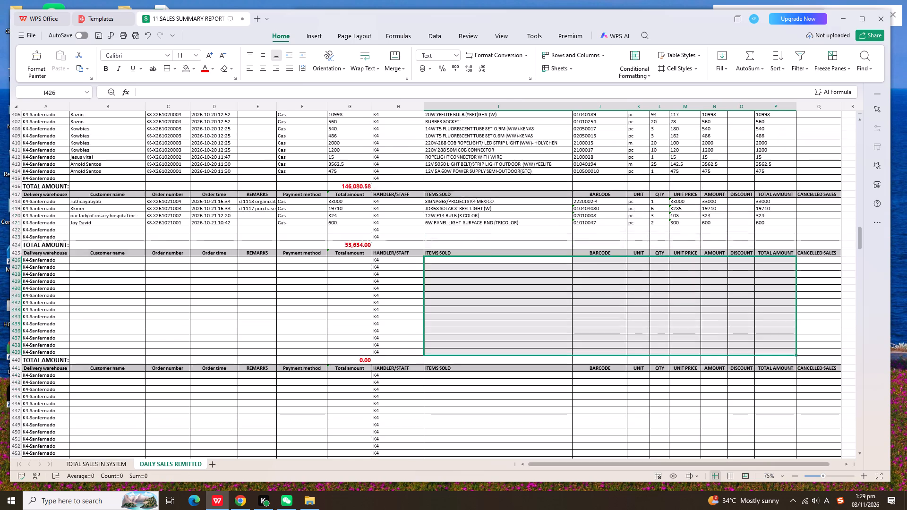
scroll(419, 222, "up", 6)
left_click_drag(128, 289, 309, 311)
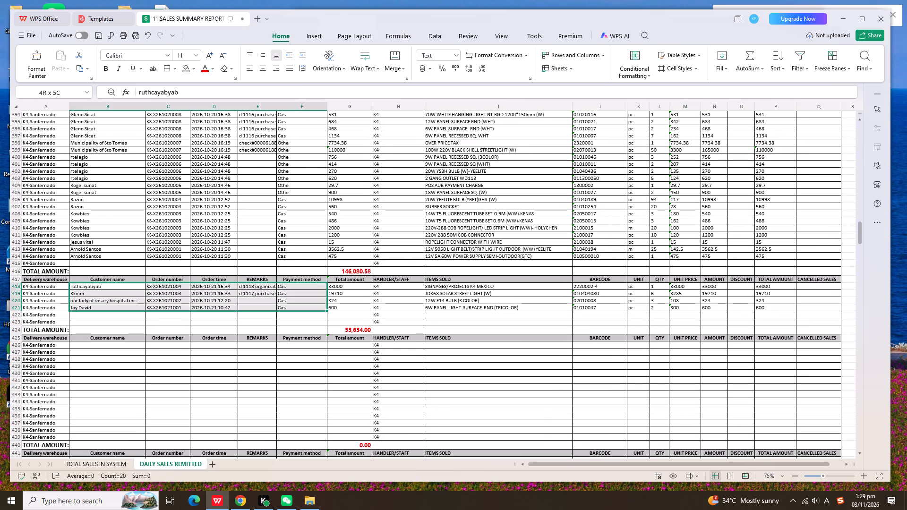
left_click_drag(309, 311, 339, 312)
key("Delete")
left_click_drag(498, 288, 781, 315)
key("Delete")
Clear the October 20 sales entries in rows 388 to 414, columns B–G and I–P.
scroll(447, 268, "up", 6)
left_click_drag(138, 200, 153, 214)
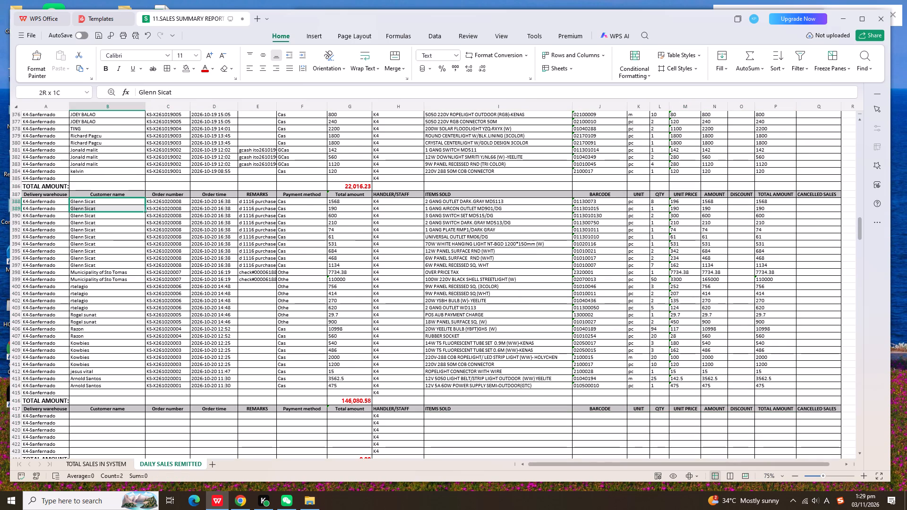
left_click_drag(153, 214, 335, 384)
key("Delete")
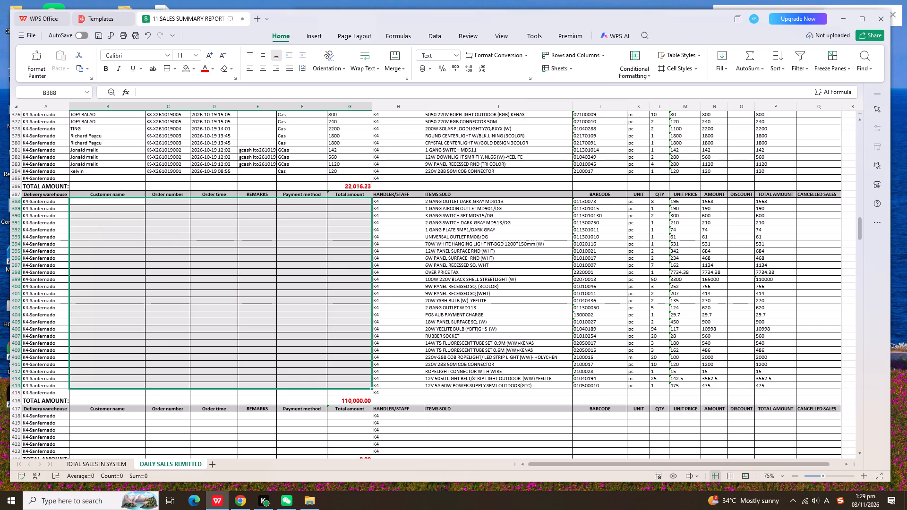
left_click_drag(500, 200, 782, 391)
key("Delete")
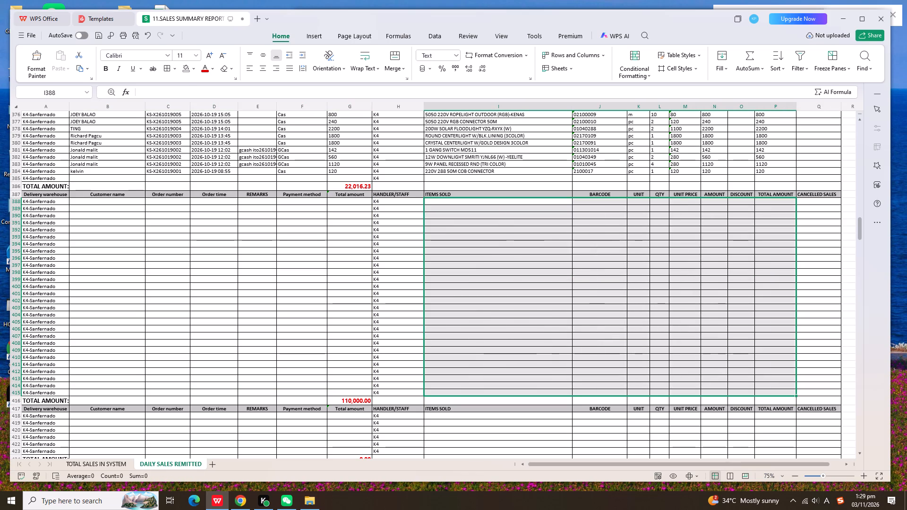
Remove the added constant from the total formula in G416, making it =SUM(G388:G415).
left_click(364, 404)
left_click(223, 92)
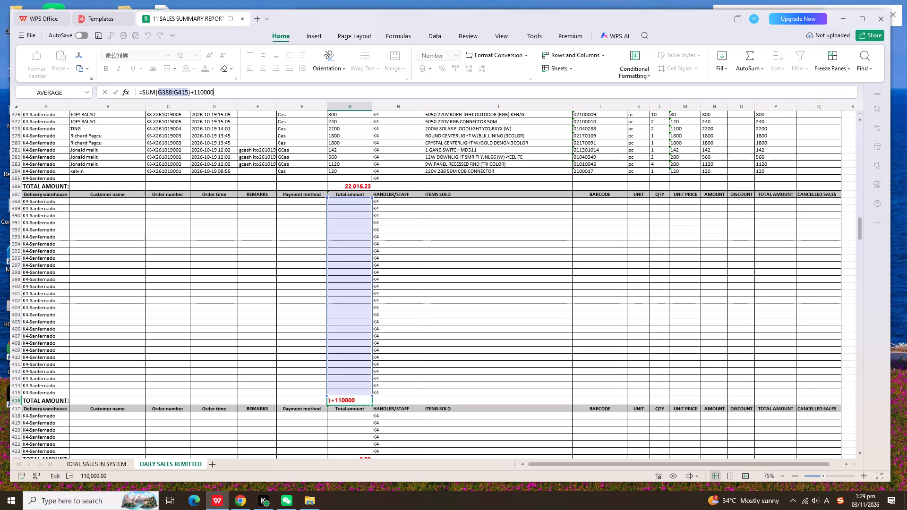
key("BackSpace")
key("BackSpace")
key("BackSpace")
key("BackSpace")
key("BackSpace")
key("BackSpace")
key("BackSpace")
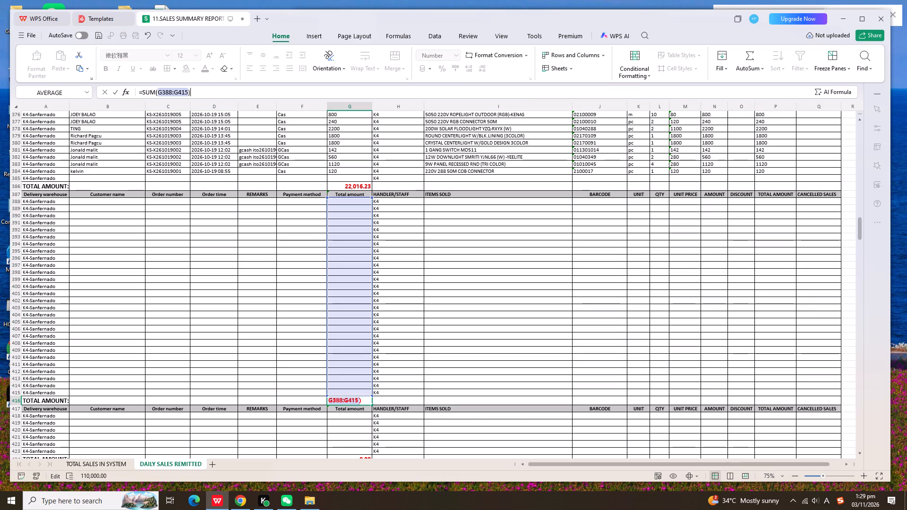
key("Return")
Clear the October 19 sales entries in rows 364 to 384, columns B–G and I–P.
scroll(337, 191, "up", 6)
left_click_drag(128, 157, 144, 163)
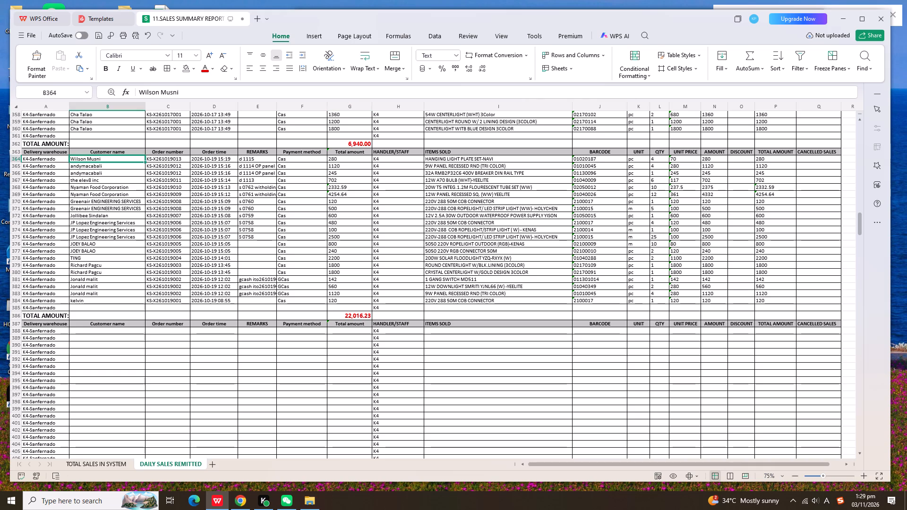
left_click_drag(144, 163, 343, 299)
key("Delete")
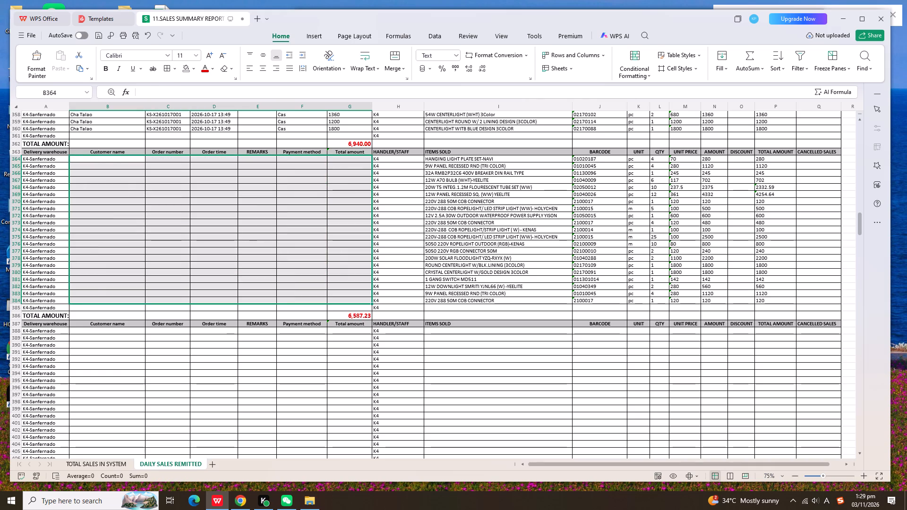
left_click_drag(514, 156, 764, 300)
key("Delete")
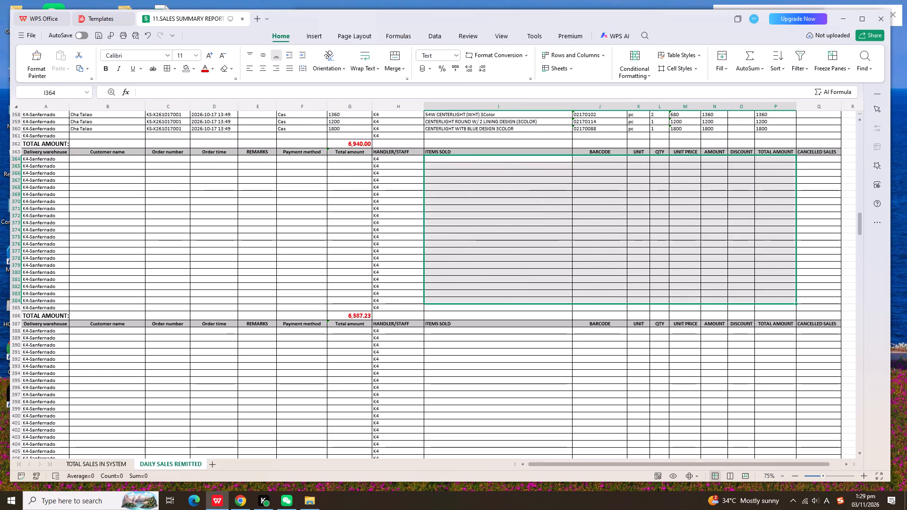
Clear the October 17 sales entries in rows 354 to 360, columns B–G and I–P.
scroll(464, 201, "up", 6)
left_click_drag(142, 215, 340, 255)
key("Delete")
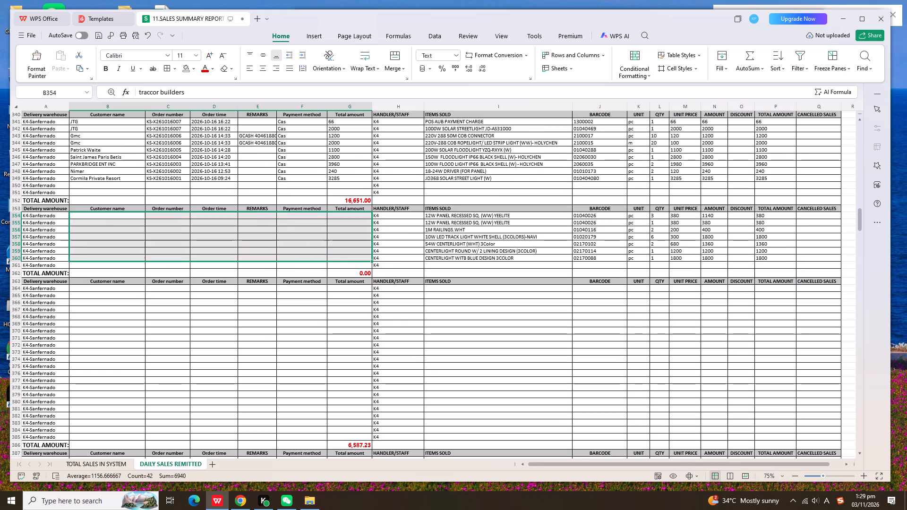
left_click_drag(514, 215, 768, 260)
key("Delete")
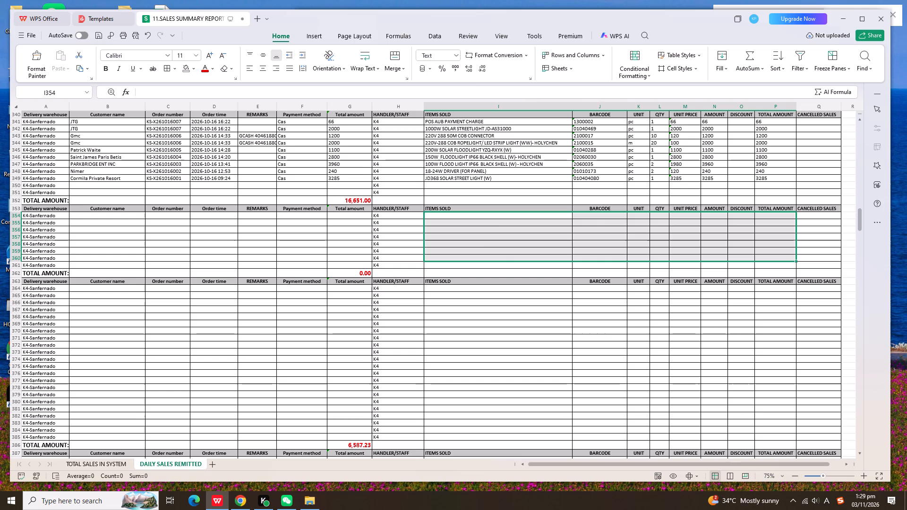
Clear the October 16 sales entries in rows 341 to 349, columns B–G and I–P.
left_click_drag(137, 121, 362, 178)
key("Delete")
left_click_drag(485, 123, 780, 193)
key("Delete")
Clear the October 15 sales entries in rows 307 to 335, columns B–G and I–P.
scroll(419, 159, "up", 8)
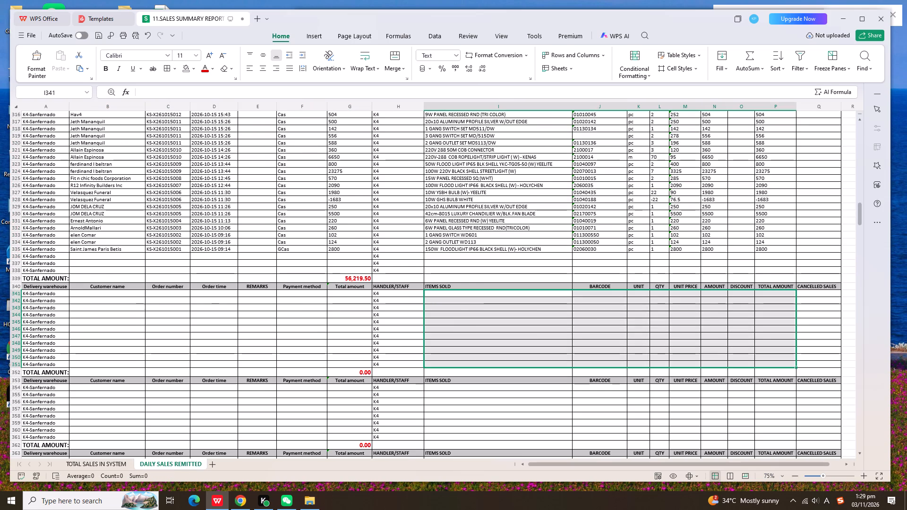
scroll(154, 169, "up", 4)
left_click_drag(130, 139, 325, 306)
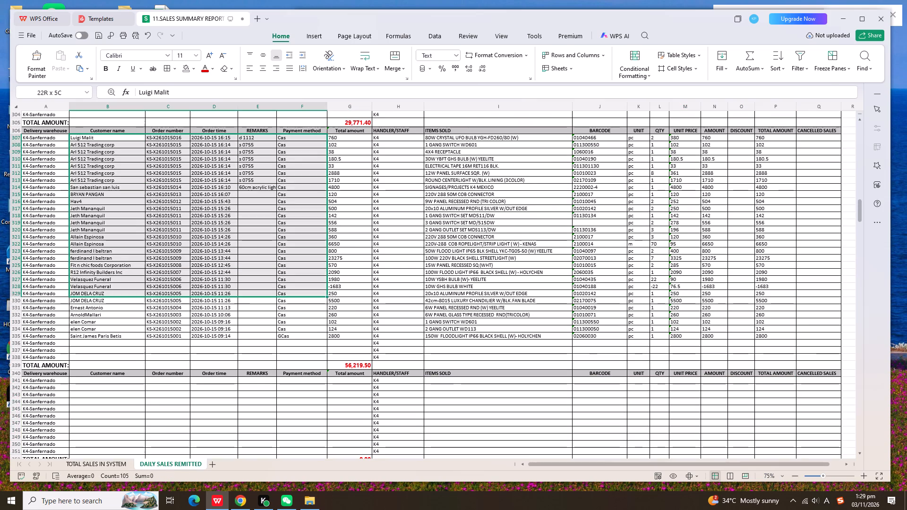
left_click_drag(325, 306, 343, 347)
key("Delete")
left_click_drag(530, 137, 711, 316)
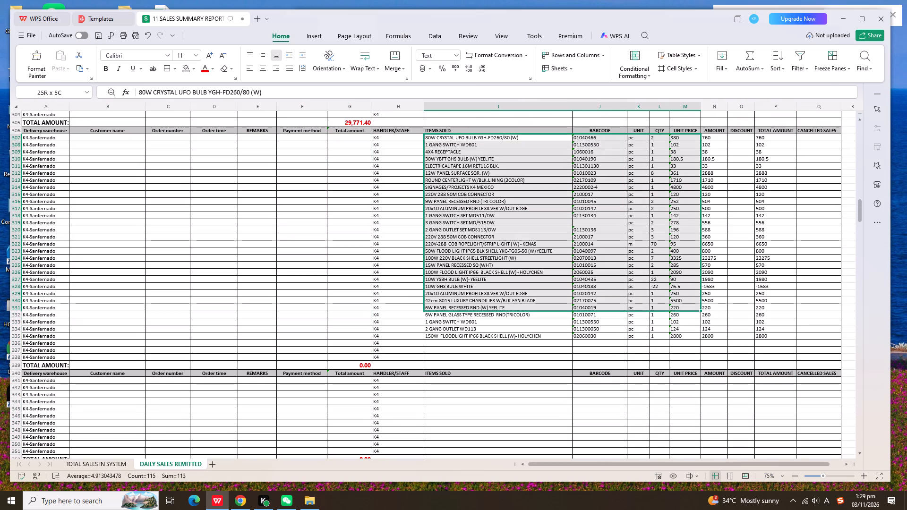
left_click_drag(711, 316, 757, 346)
key("Delete")
Clear the October 14 sales entries in rows 277 to 303, columns B–G and I–P.
scroll(633, 221, "up", 7)
scroll(250, 172, "up", 4)
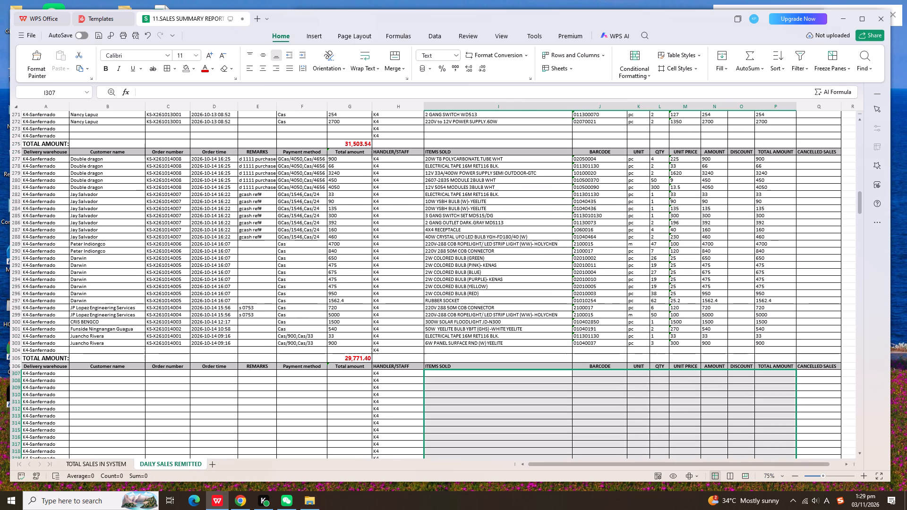
left_click_drag(137, 158, 351, 345)
key("Delete")
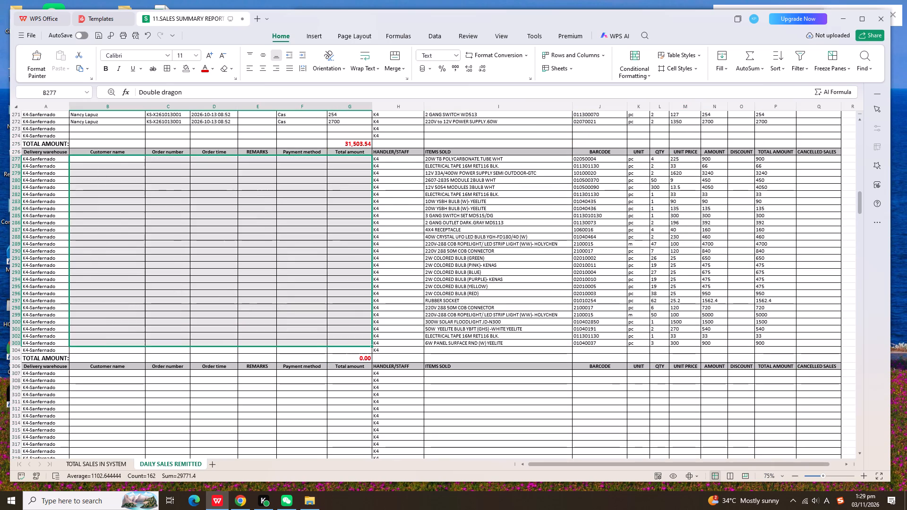
left_click_drag(522, 160, 766, 348)
key("Delete")
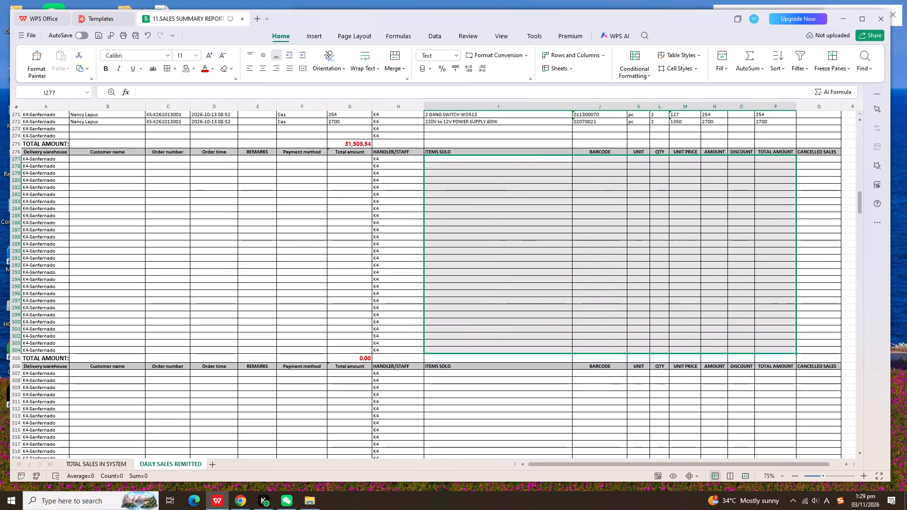
Clear the October 13 sales entries in rows 255 to 272, columns B–G and I–P.
scroll(444, 215, "up", 8)
left_click_drag(134, 174, 331, 289)
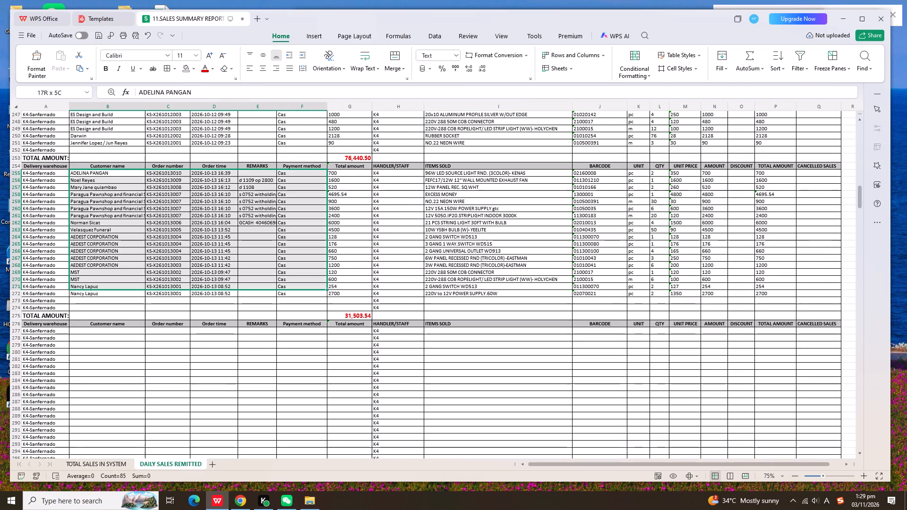
left_click_drag(331, 289, 358, 299)
key("Delete")
left_click_drag(521, 171, 771, 291)
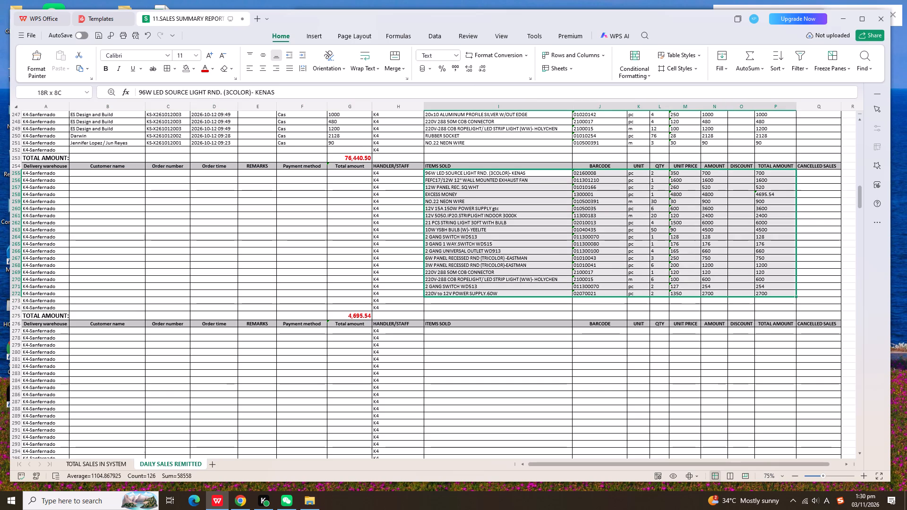
left_click_drag(771, 291, 776, 303)
key("Delete")
Clear the October 12 sales entries in rows 208 to 251, columns B–G and I–P.
scroll(248, 176, "up", 11)
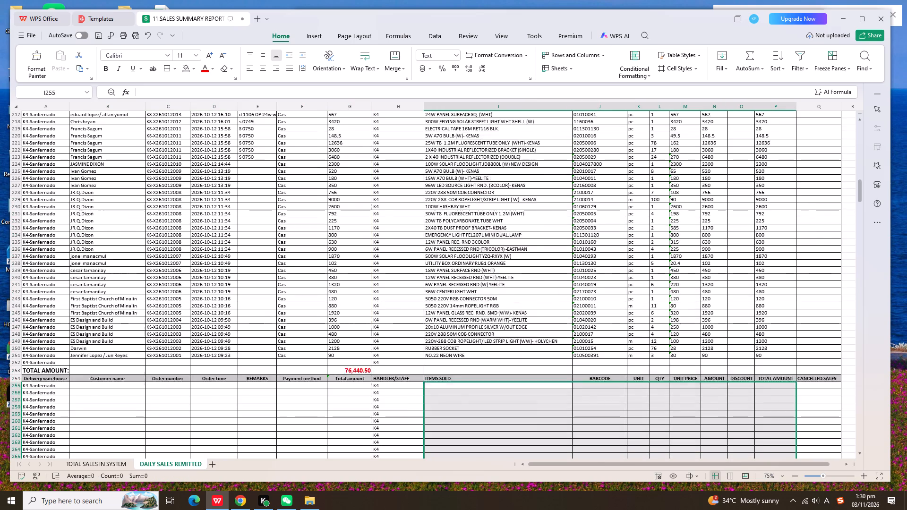
scroll(217, 170, "up", 1)
left_click_drag(117, 116, 305, 333)
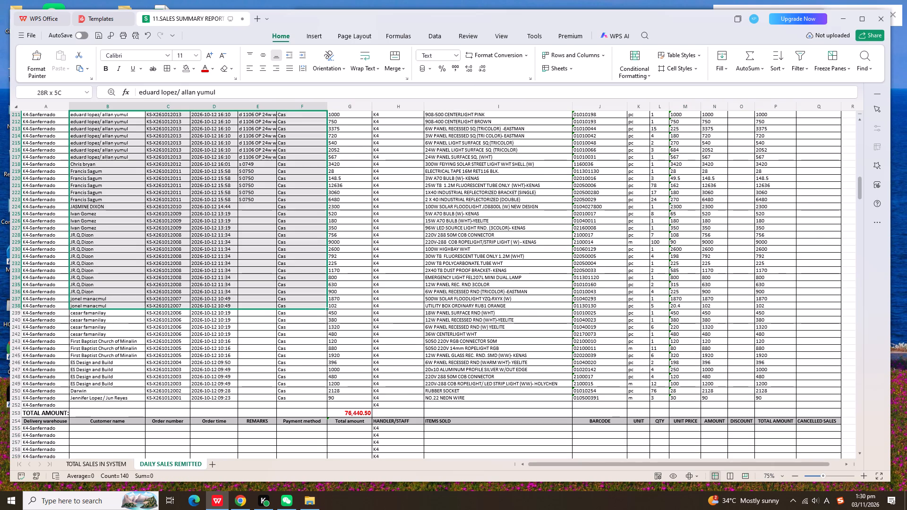
left_click_drag(305, 333, 352, 397)
key("Delete")
left_click_drag(472, 115, 593, 244)
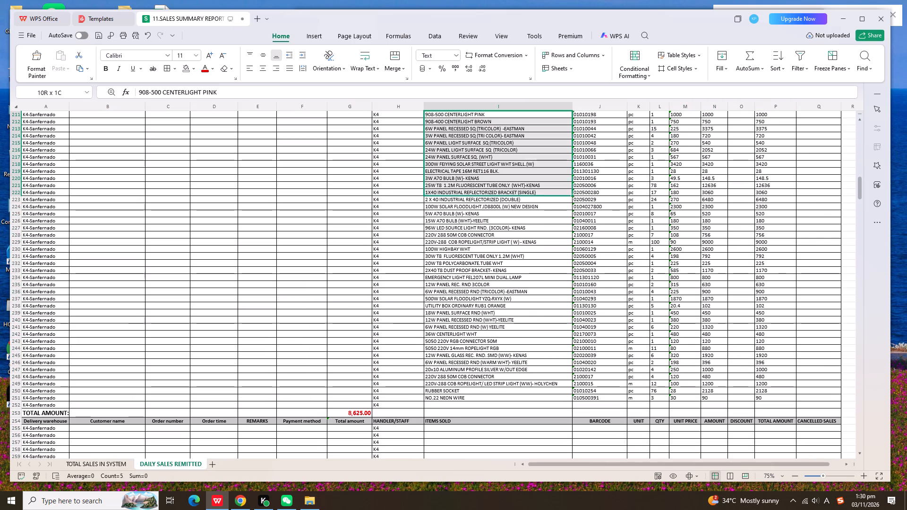
left_click_drag(593, 244, 760, 400)
key("Delete")
scroll(350, 234, "up", 7)
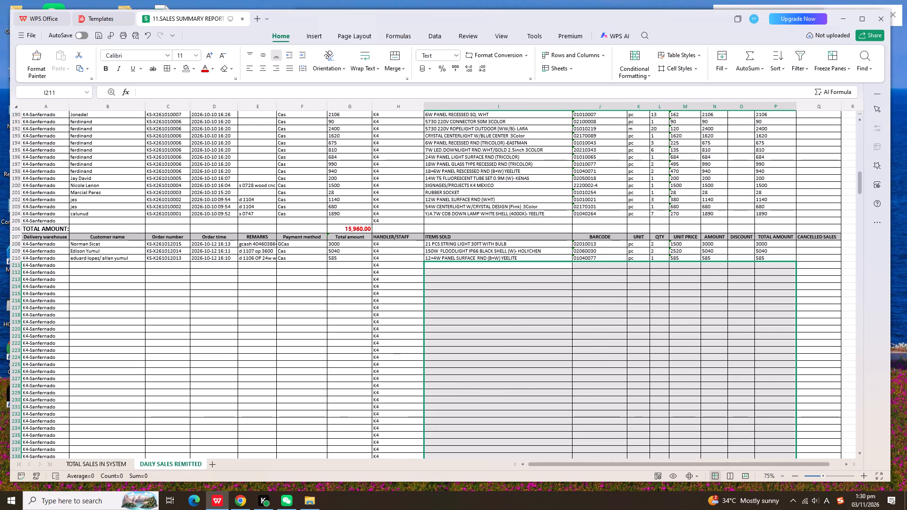
left_click_drag(132, 241, 335, 265)
key("Delete")
left_click_drag(538, 243, 768, 263)
key("Delete")
Clear the October 10 sales entries in rows 189 to 204, columns B–G and I–P.
scroll(424, 191, "up", 7)
left_click_drag(133, 259, 368, 372)
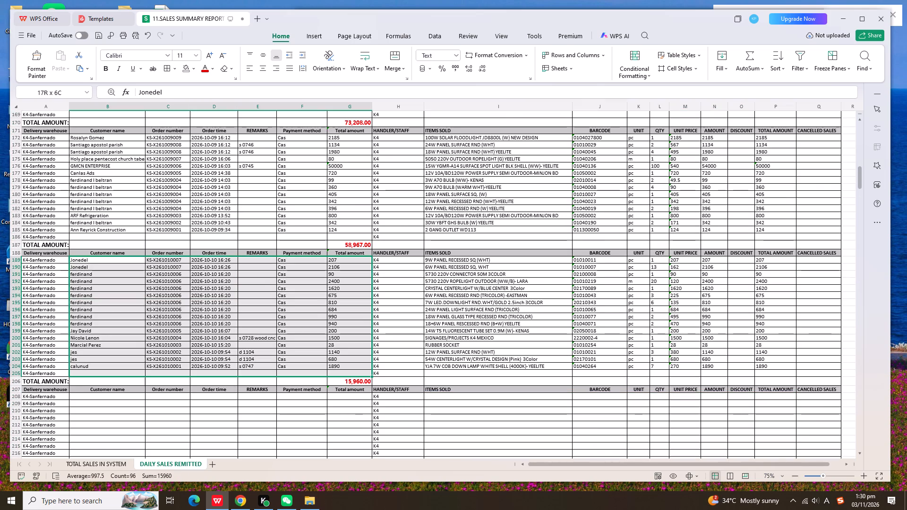
left_click_drag(368, 372, 357, 366)
key("Delete")
left_click(479, 255)
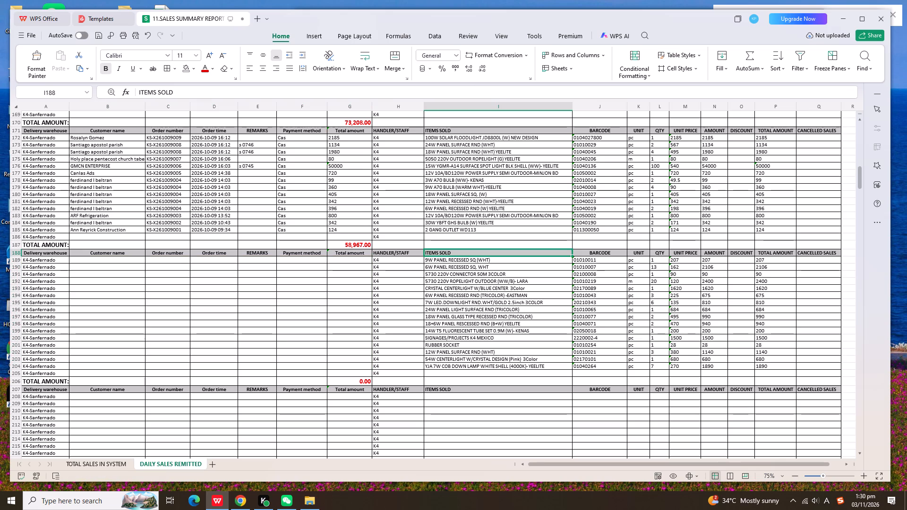
left_click_drag(482, 260, 767, 370)
key("Delete")
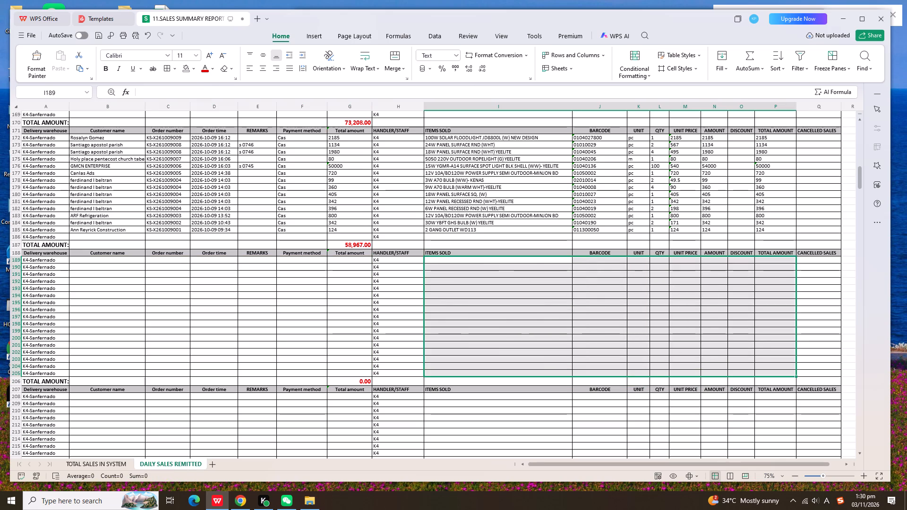
Clear the October 9 sales entries in rows 172 to 185, columns B–G and I–P.
left_click_drag(129, 136, 339, 231)
key("Delete")
left_click_drag(479, 138, 770, 236)
key("Delete")
Clear the October 8 sales entries in rows 143 to 167, columns B–G and I–P.
scroll(490, 189, "up", 7)
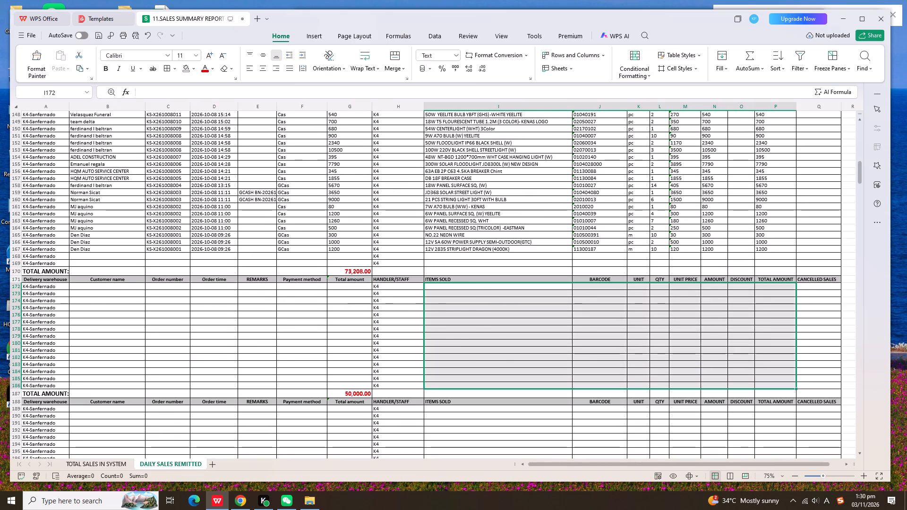
scroll(171, 158, "up", 5)
left_click_drag(139, 188, 349, 360)
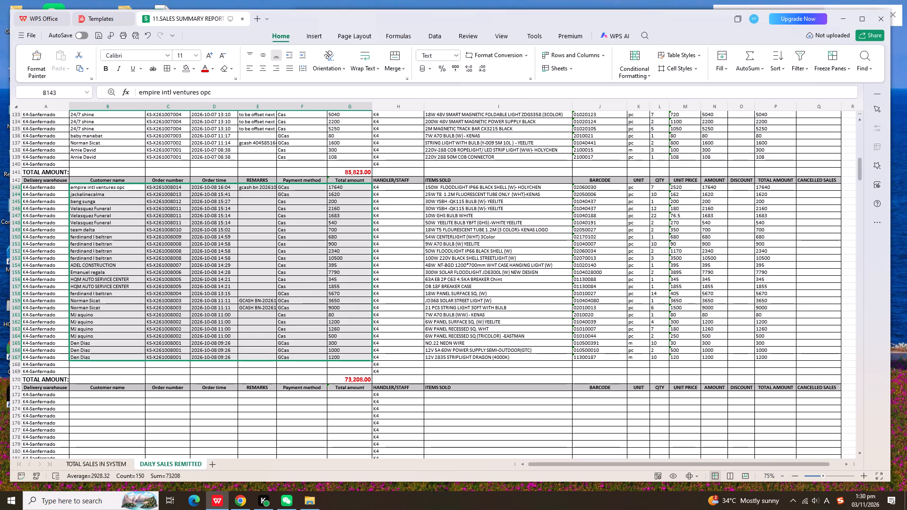
key("Delete")
left_click_drag(541, 187, 781, 367)
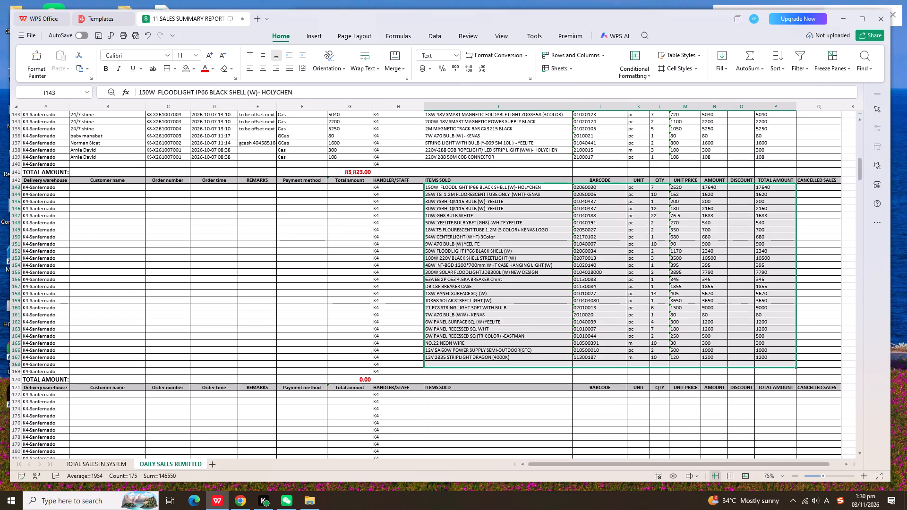
key("Delete")
Clear the October 7 sales entries in rows 121 to 139, columns B–G and I–P.
scroll(191, 139, "up", 8)
left_click_drag(130, 202, 332, 321)
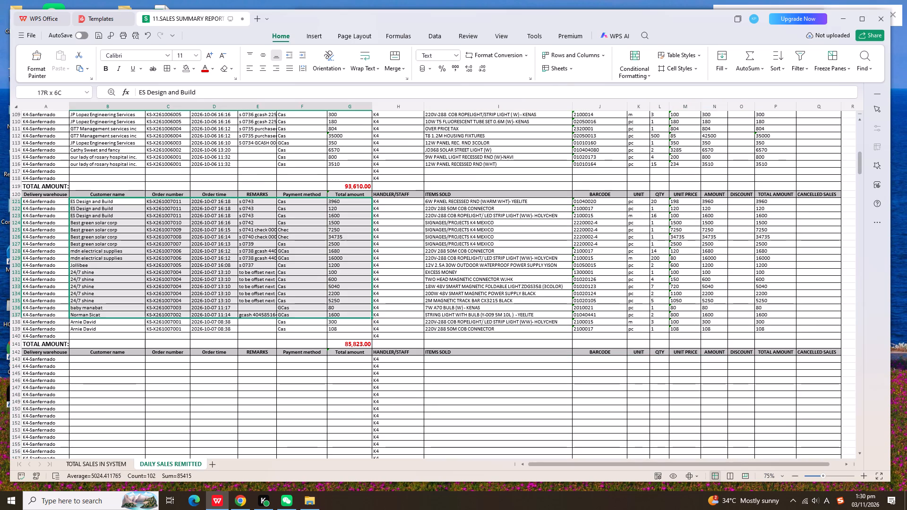
left_click_drag(332, 321, 334, 326)
key("Delete")
left_click_drag(497, 203, 770, 311)
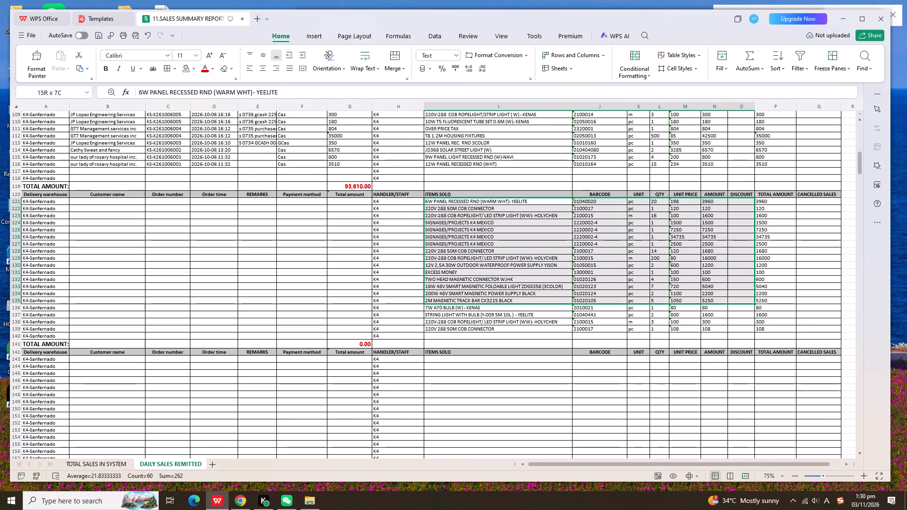
left_click_drag(770, 311, 779, 328)
key("Delete")
Clear the October 6 sales entries in rows 92 to 116, columns B–G and I–P.
scroll(562, 230, "up", 8)
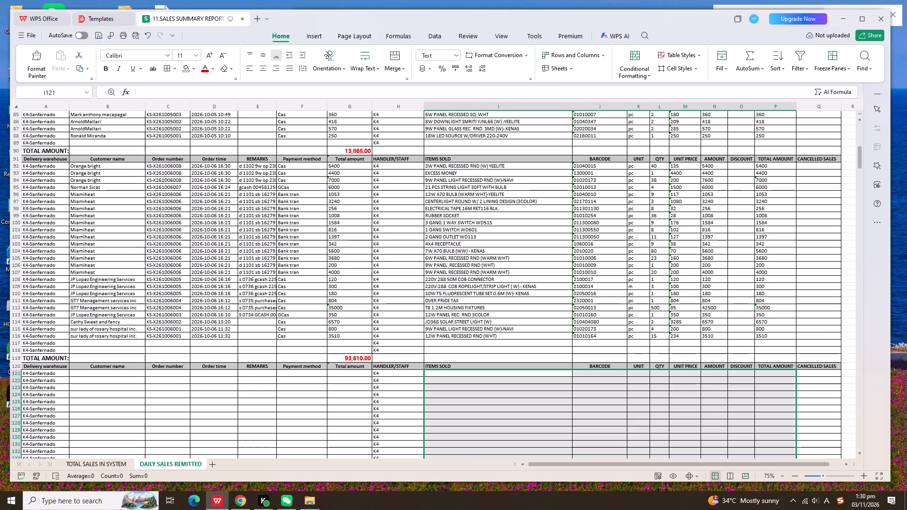
left_click_drag(126, 167, 345, 341)
key("Delete")
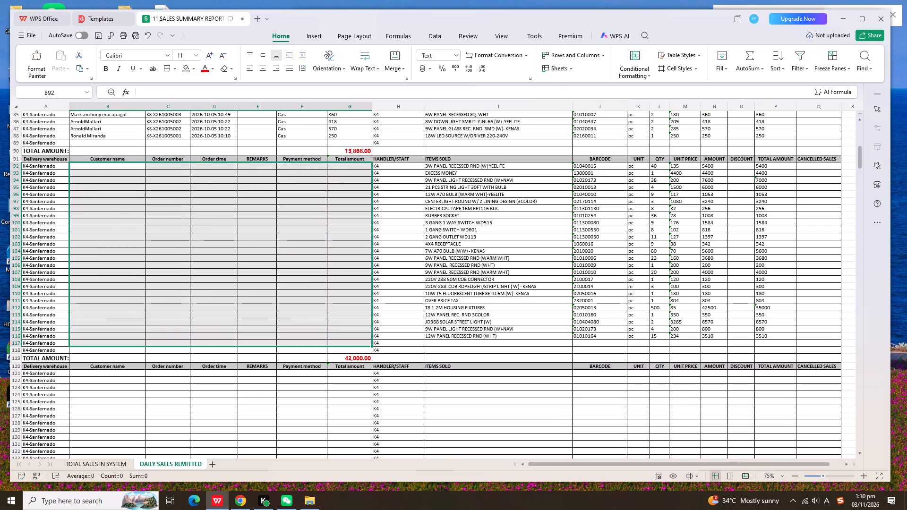
left_click_drag(548, 168, 773, 336)
key("Delete")
Clear the October 5 sales entries in rows 84 to 88, columns B–G and I–P.
scroll(484, 211, "up", 8)
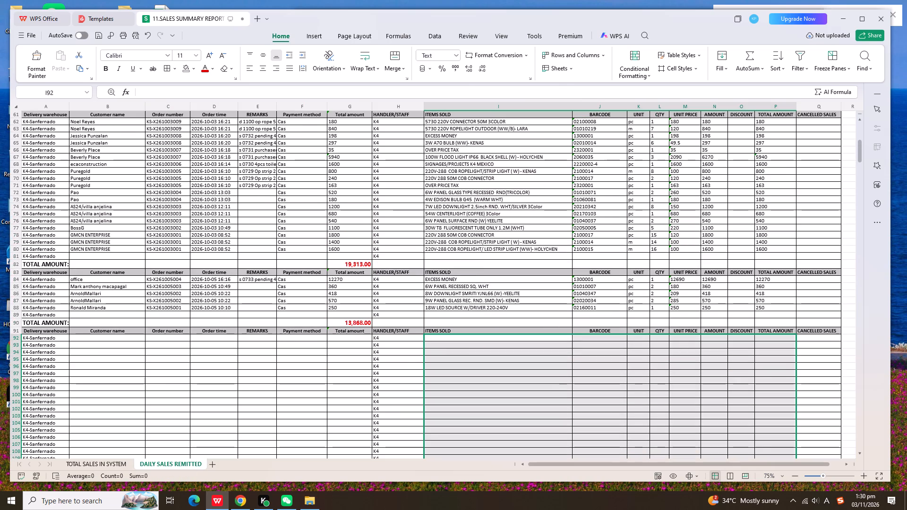
left_click_drag(136, 278, 344, 306)
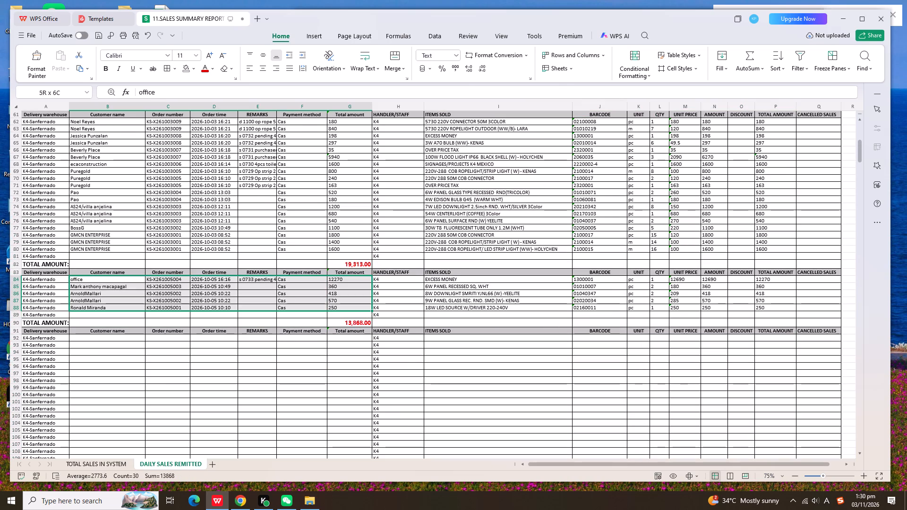
left_click_drag(344, 306, 344, 306)
key("Delete")
left_click_drag(513, 280, 765, 314)
key("Delete")
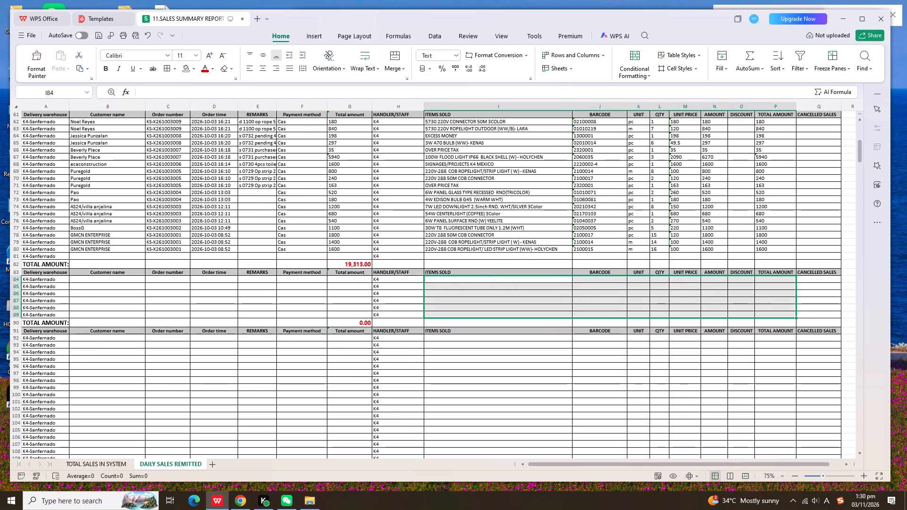
Clear the October 3 sales entries in rows 62 to 80, columns B–G and I–P.
left_click_drag(120, 121, 343, 248)
key("Delete")
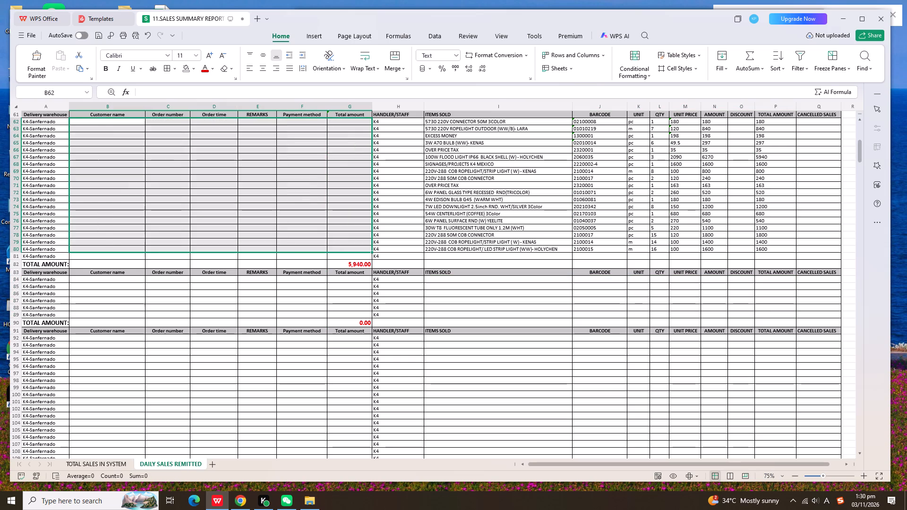
left_click_drag(494, 121, 787, 256)
key("Delete")
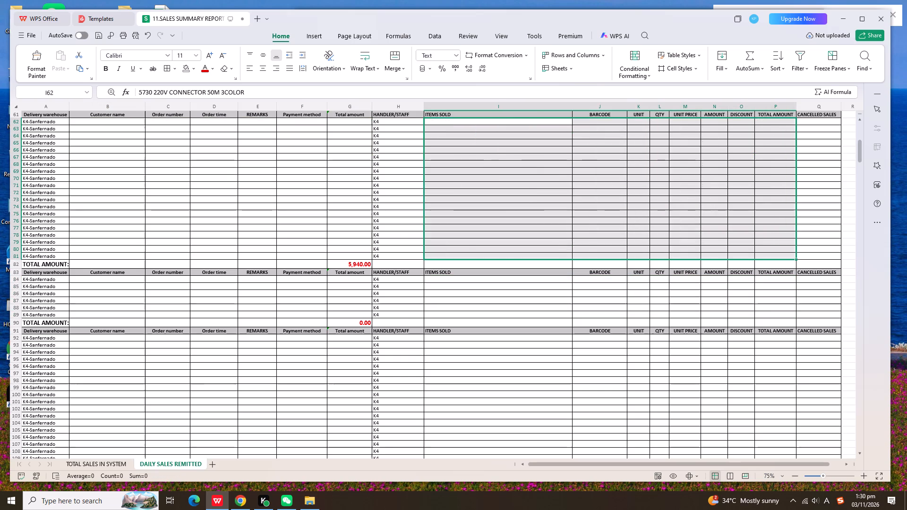
Clear the October 2 sales entries in rows 21 to 58, columns B–G and I–P.
scroll(396, 187, "up", 7)
scroll(316, 190, "up", 6)
scroll(226, 179, "up", 4)
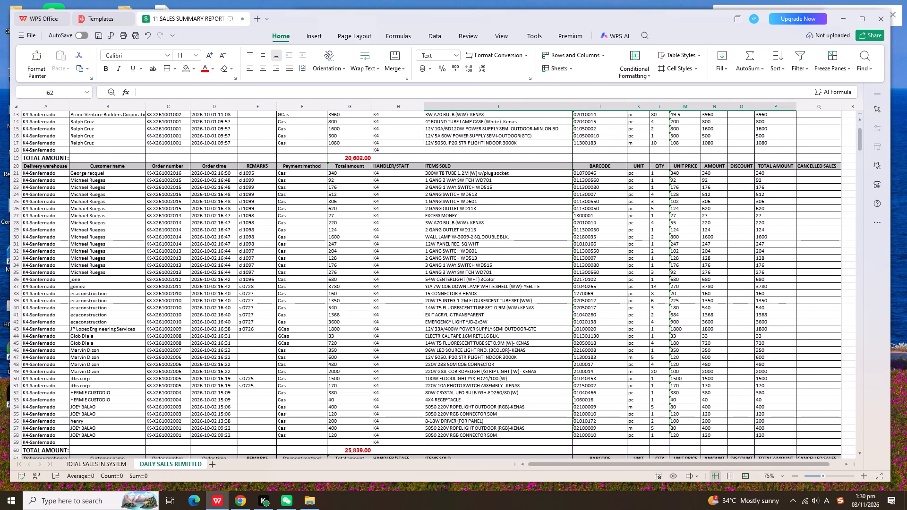
left_click(133, 177)
left_click_drag(133, 174, 331, 421)
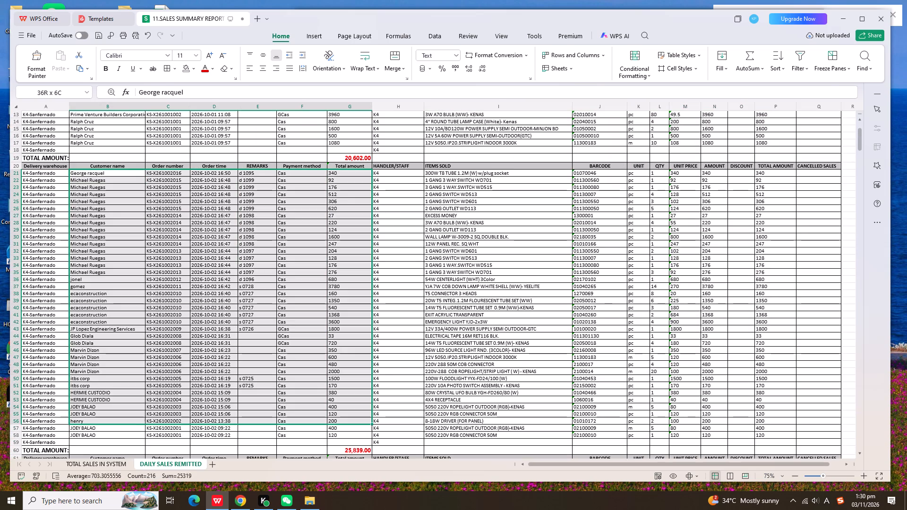
left_click_drag(331, 421, 351, 433)
key("Delete")
left_click_drag(556, 172, 686, 401)
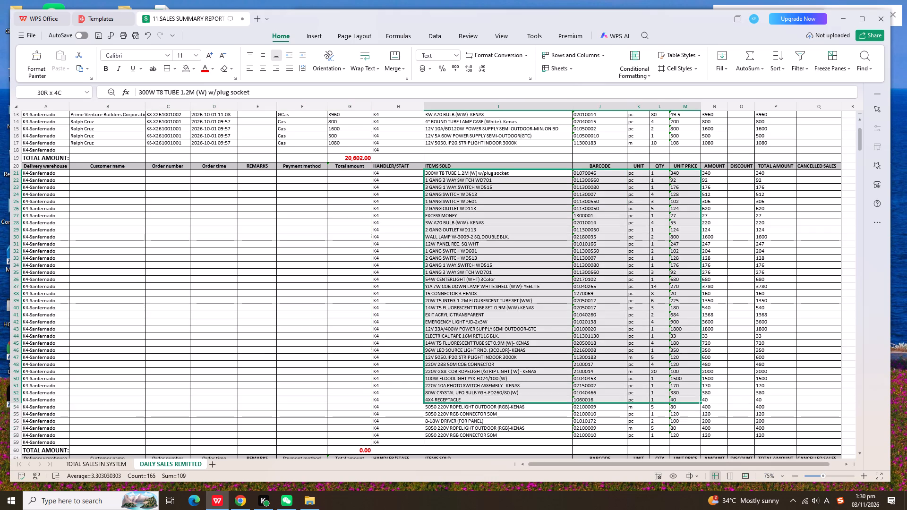
left_click_drag(686, 401, 762, 443)
key("Delete")
Clear the October 1 sales entries in rows 2 to 17, columns B–G and I–P.
scroll(338, 253, "up", 8)
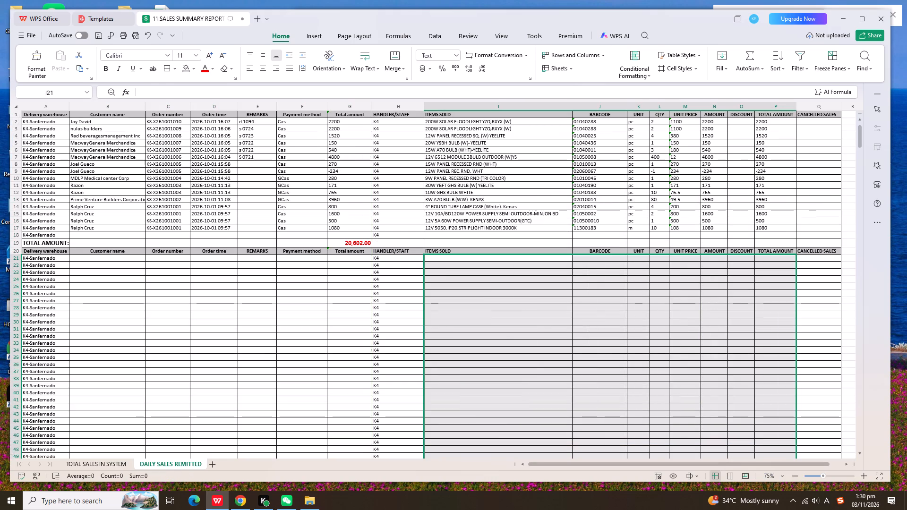
left_click_drag(122, 122, 338, 224)
key("Delete")
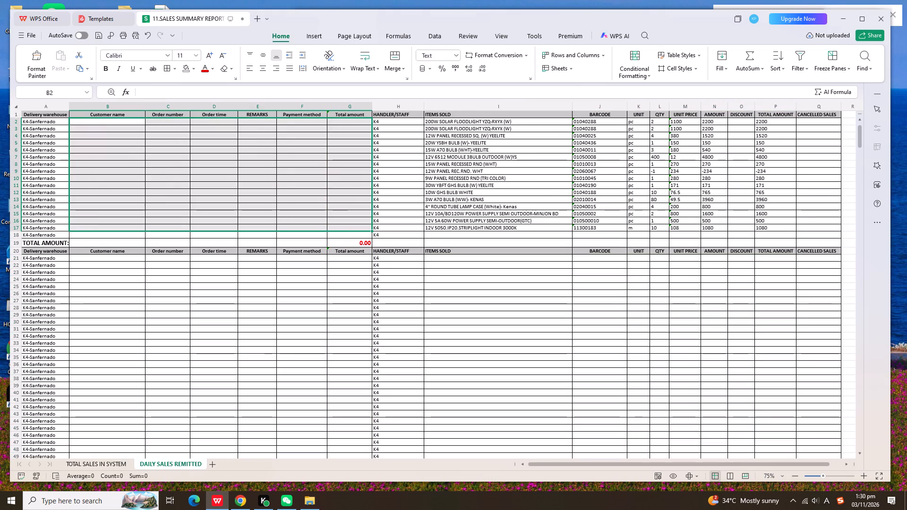
left_click_drag(551, 121, 767, 231)
key("Delete")
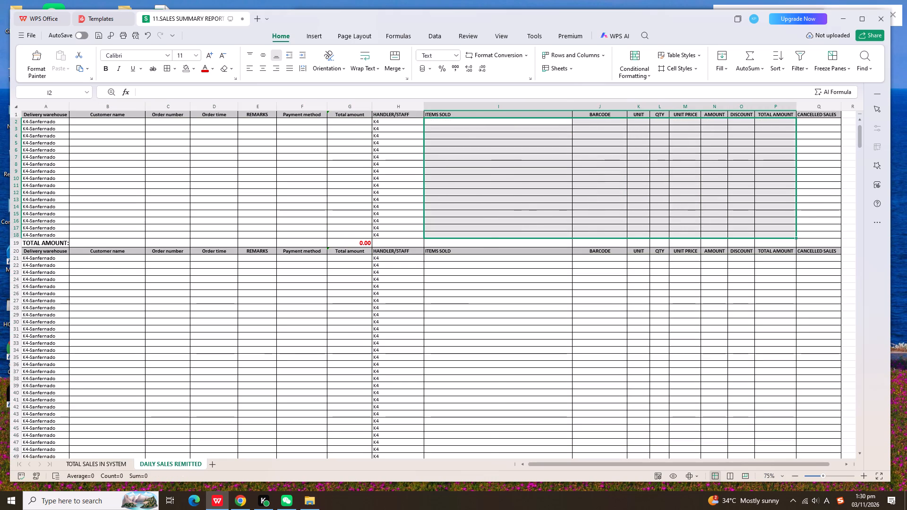
Return to the TOTAL SALES IN SYSTEM sheet and save the workbook.
left_click(104, 461)
key("ctrl+s")
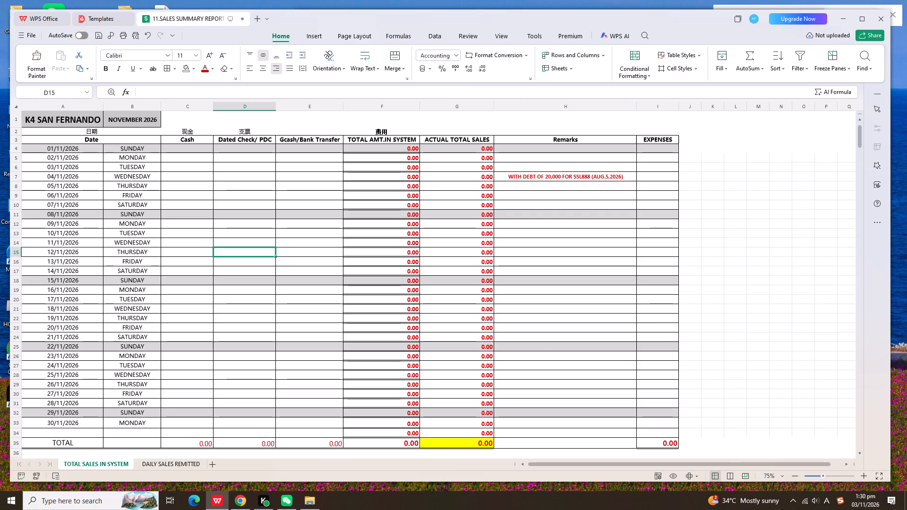
Shade the 02/11/2026 Monday row grey across columns A–I, matching the Sunday rows.
left_click_drag(79, 159, 666, 151)
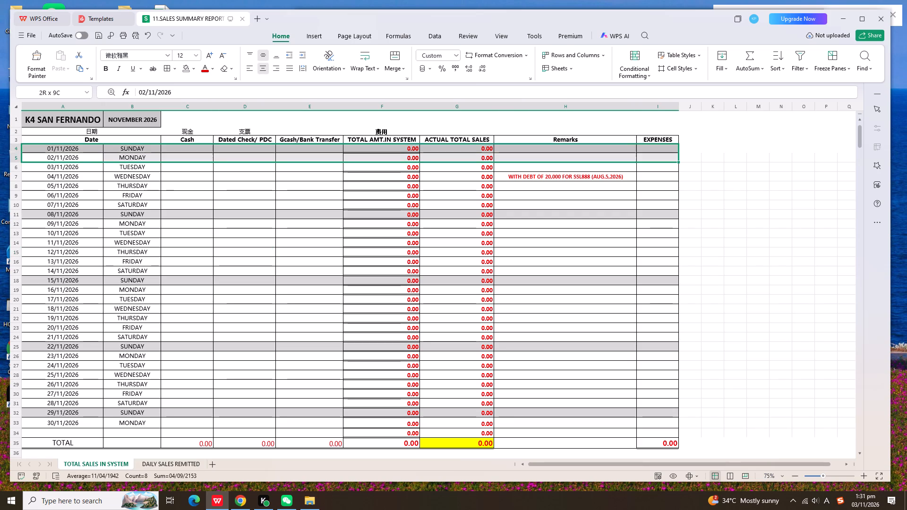
left_click_drag(666, 151, 668, 154)
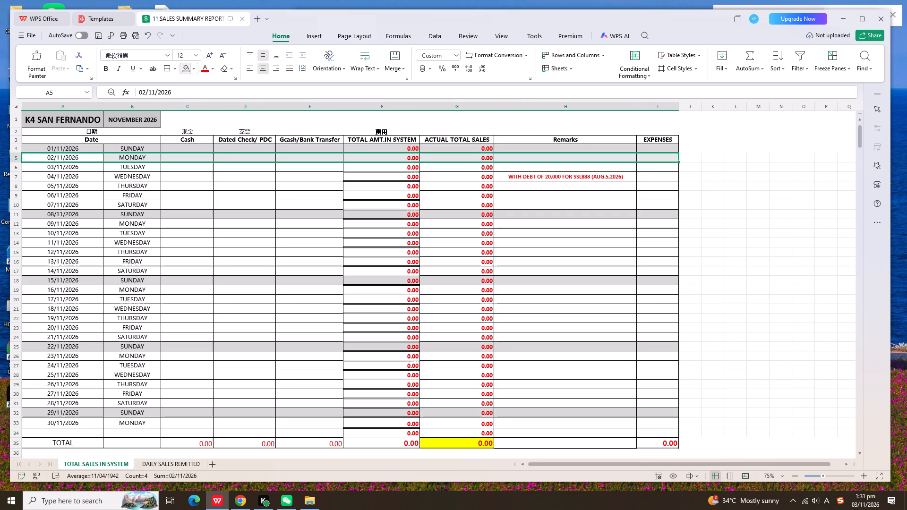
left_click(182, 68)
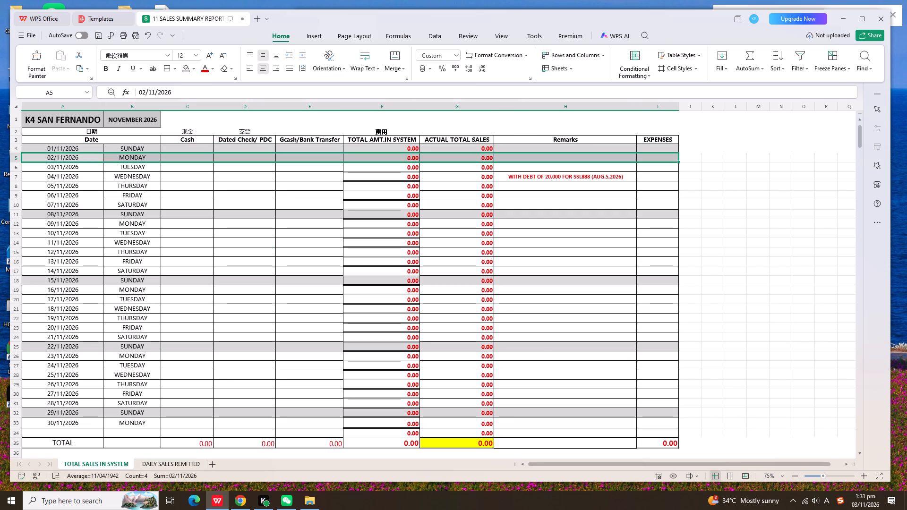
Enter the remark SPECIAL NON WORKING HOLIDAY for 02/11/2026 and save the workbook.
left_click(574, 153)
left_click(572, 159)
type("SPECIAL NON WORL")
key("BackSpace")
key("BackSpace")
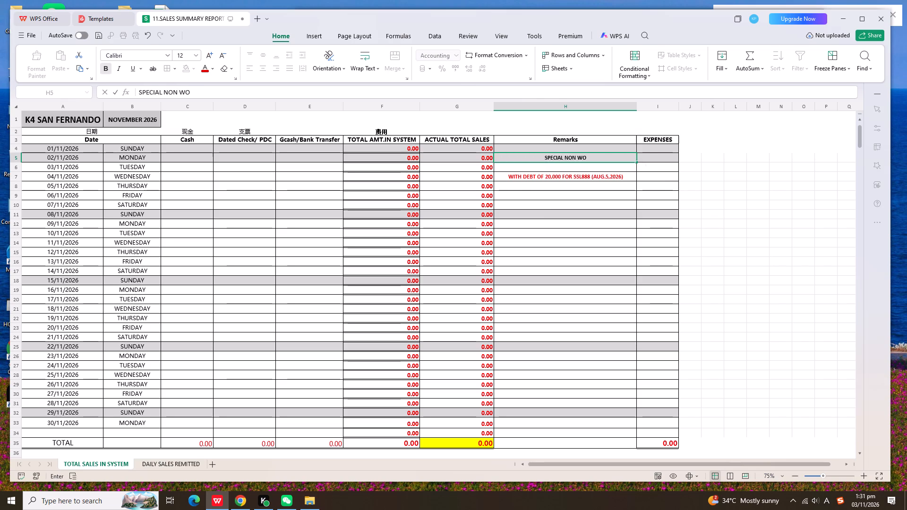
type("RKING HOLIDAY")
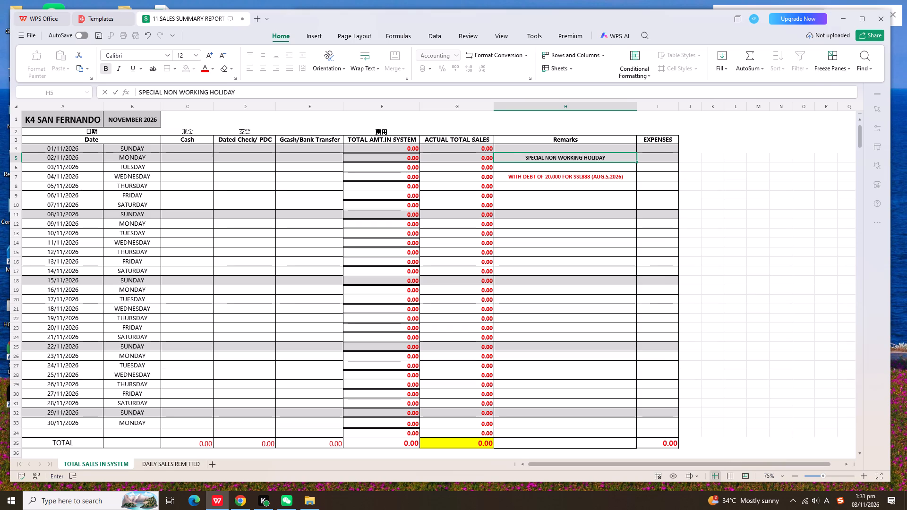
key("Return")
key("ctrl+s")
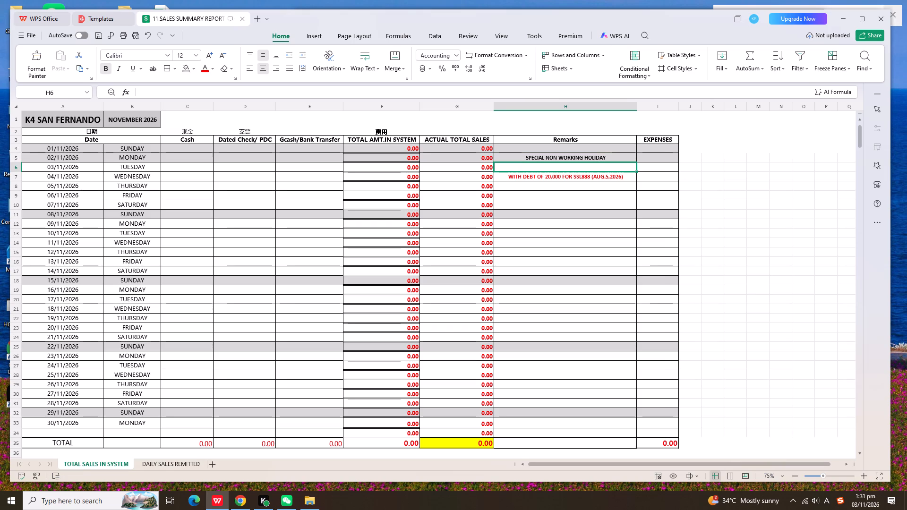
Close the workbook and reopen the November sales summary report from the K4 MEXICO 2026 folder.
left_click(885, 17)
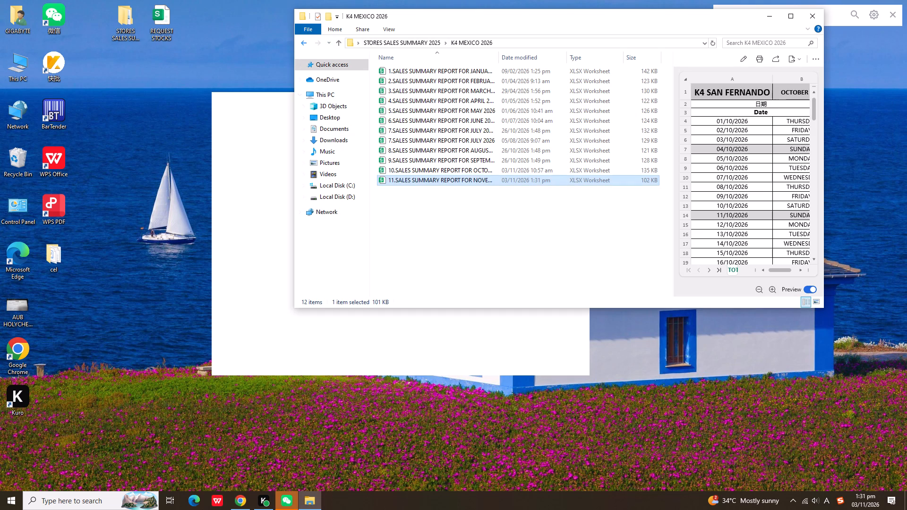
left_click(304, 42)
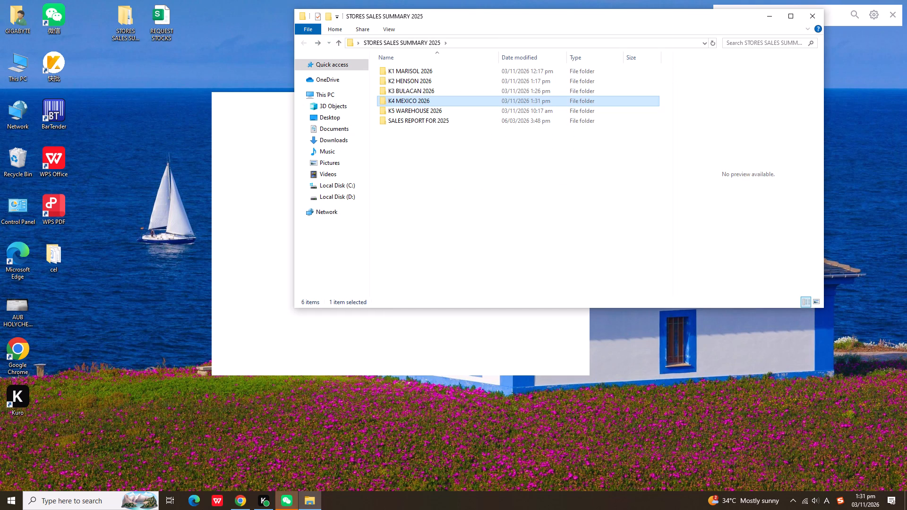
double_click(411, 101)
double_click(453, 183)
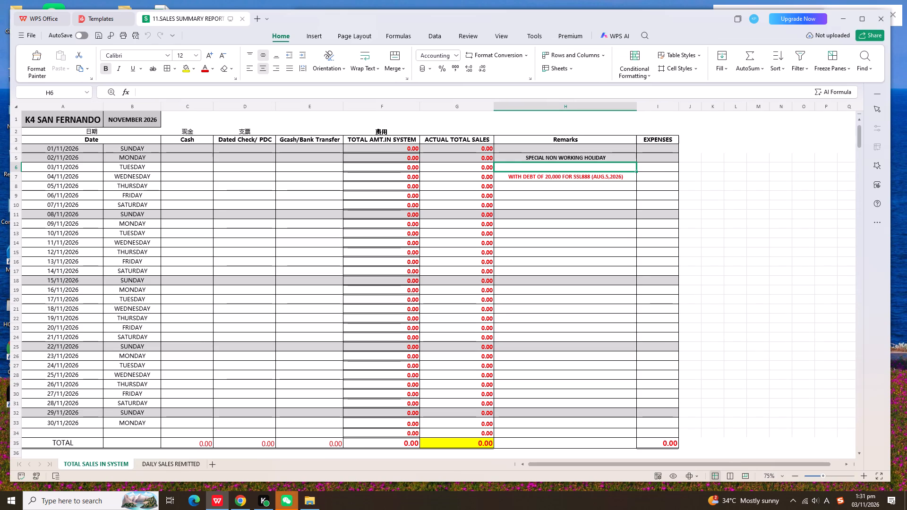
Close the K4 MEXICO November workbook and go back up to the STORES SALES SUMMARY 2025 folder.
left_click(876, 15)
left_click(302, 43)
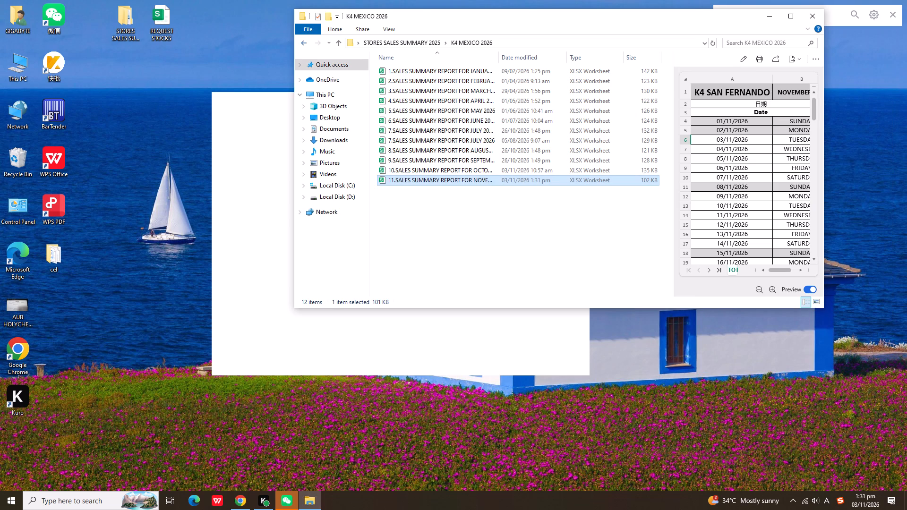
left_click(286, 509)
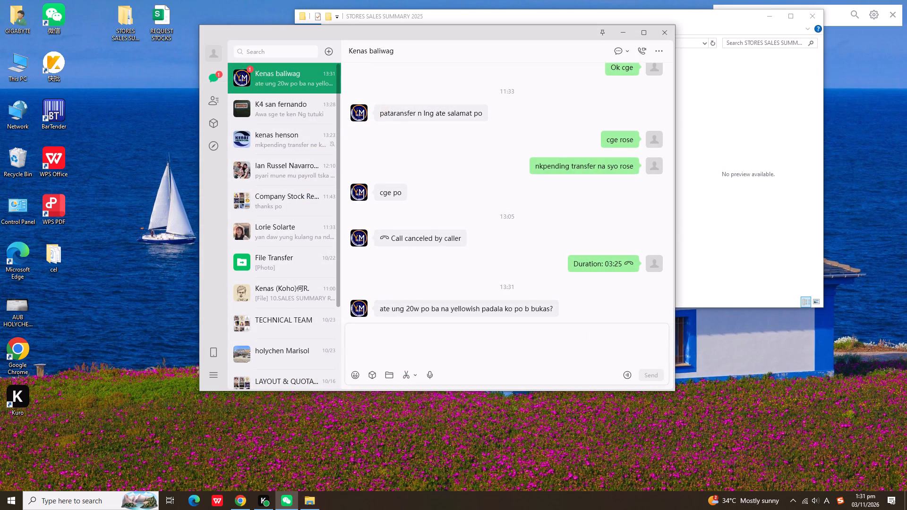
left_click(379, 339)
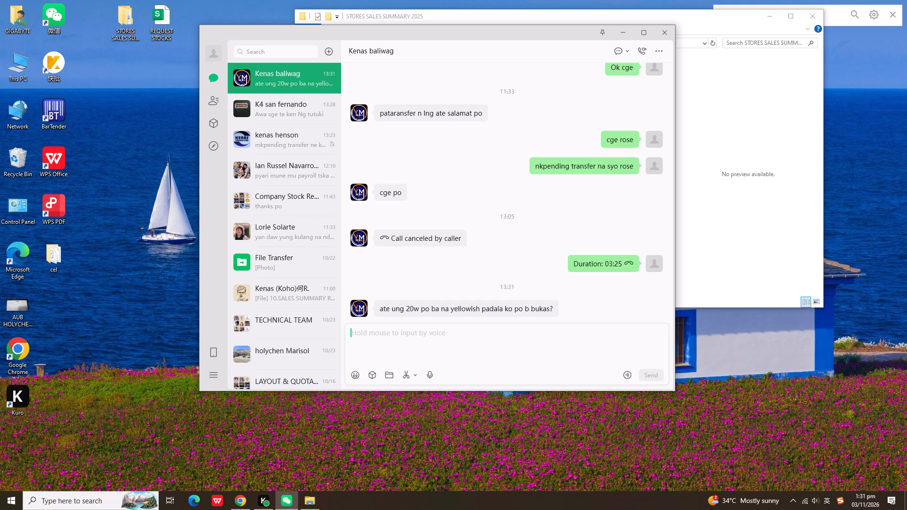
type("ilan")
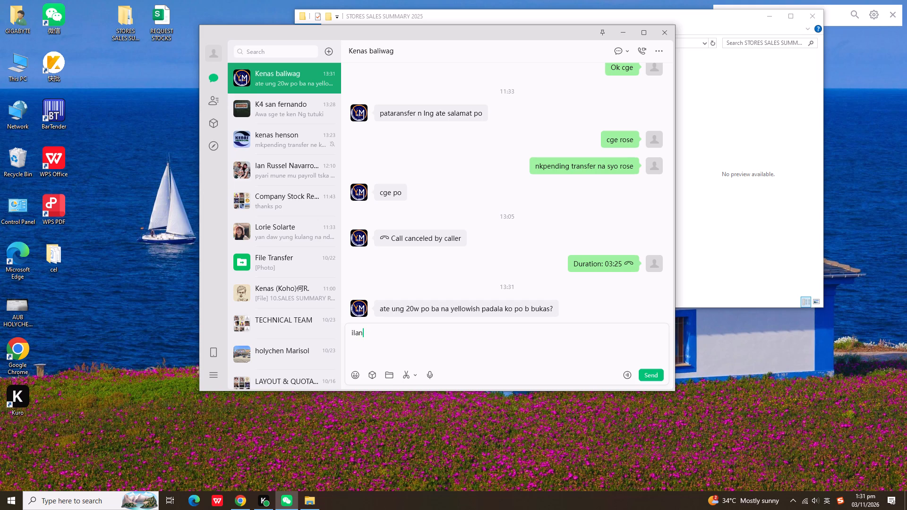
type("g pcs yun rose?")
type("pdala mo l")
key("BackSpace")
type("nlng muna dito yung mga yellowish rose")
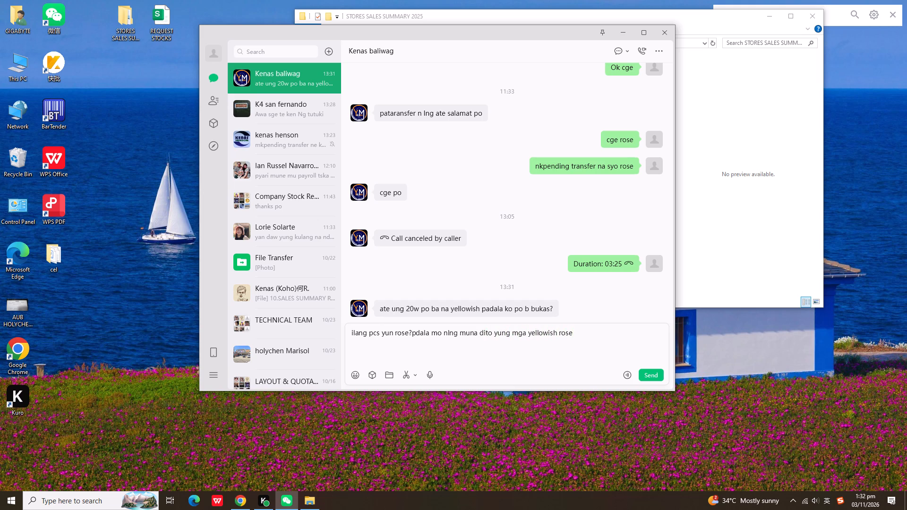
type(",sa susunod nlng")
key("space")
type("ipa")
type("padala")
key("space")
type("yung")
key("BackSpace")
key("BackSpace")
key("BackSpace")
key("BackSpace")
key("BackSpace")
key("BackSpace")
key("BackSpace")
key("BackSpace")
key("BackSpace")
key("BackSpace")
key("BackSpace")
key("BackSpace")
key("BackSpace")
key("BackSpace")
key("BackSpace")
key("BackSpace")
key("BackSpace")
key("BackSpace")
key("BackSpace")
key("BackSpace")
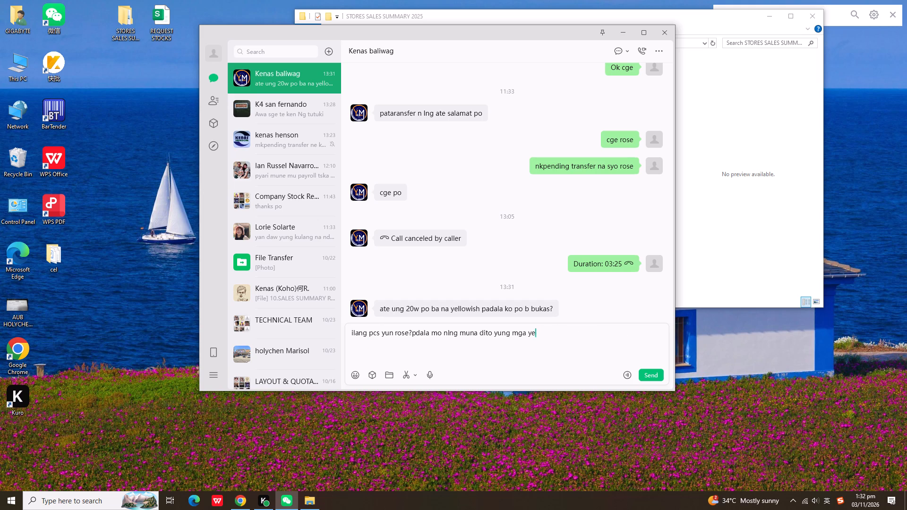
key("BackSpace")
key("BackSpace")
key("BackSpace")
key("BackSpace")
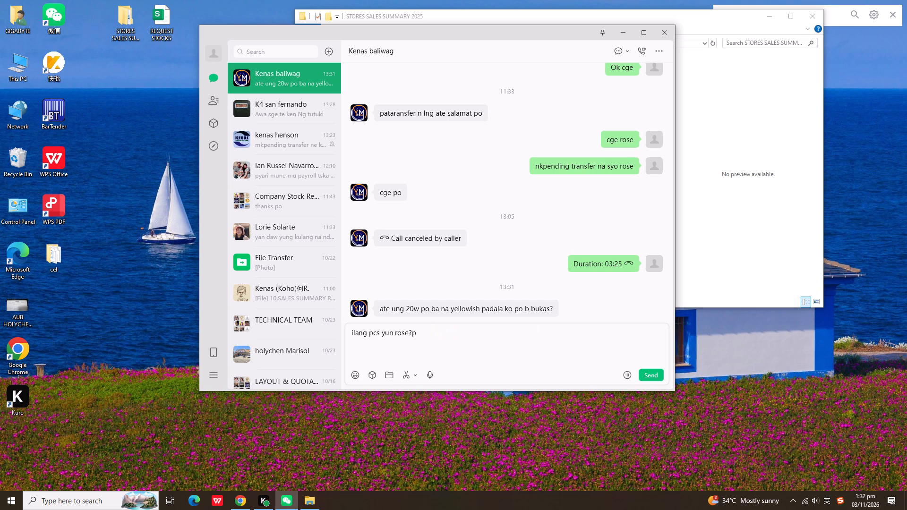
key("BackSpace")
Send the drafted question to the Kenas baliwag chat.
key("Return")
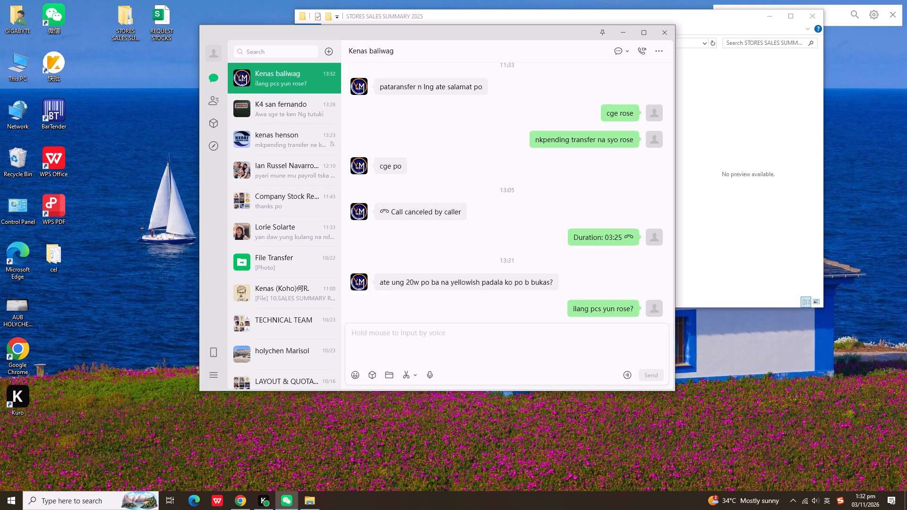
Begin a follow-up message in the Kenas baliwag chat, starting with "an".
type("an")
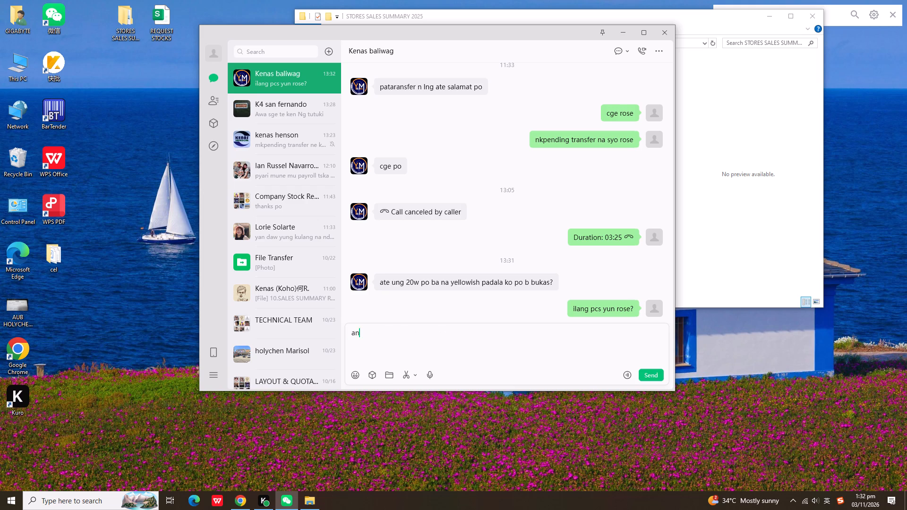